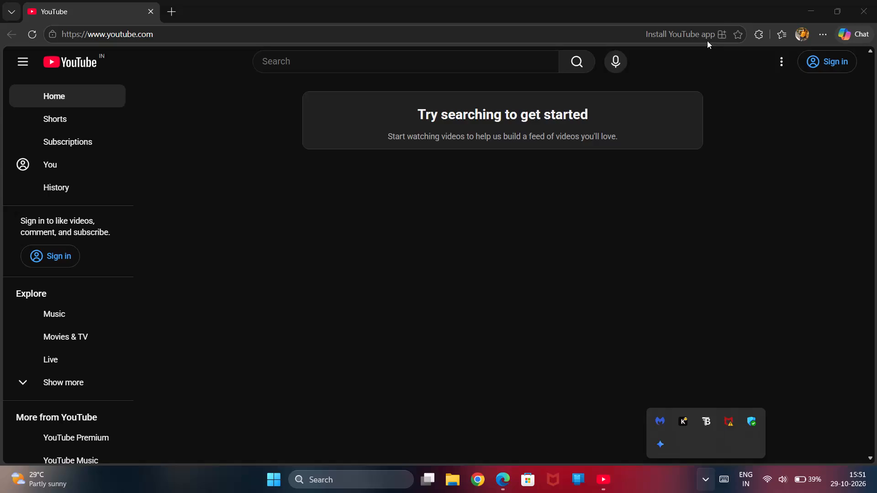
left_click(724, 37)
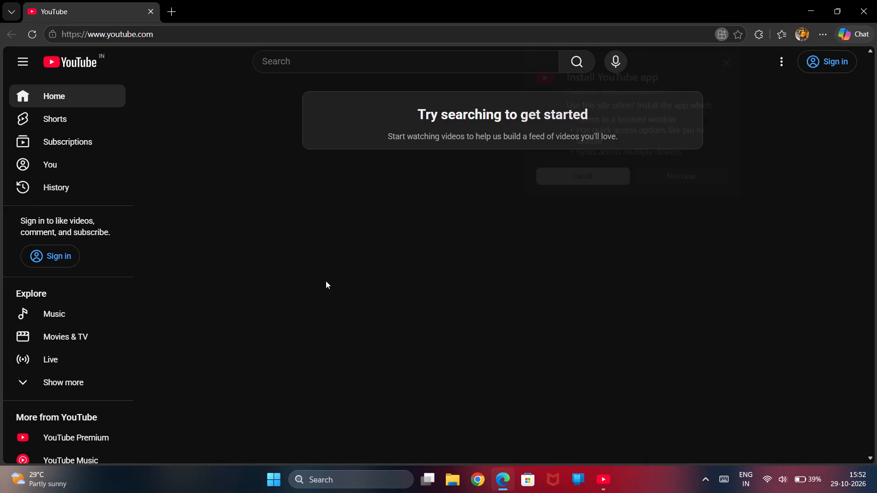
Decline the YouTube app installation offer and close Microsoft Edge.
left_click(676, 178)
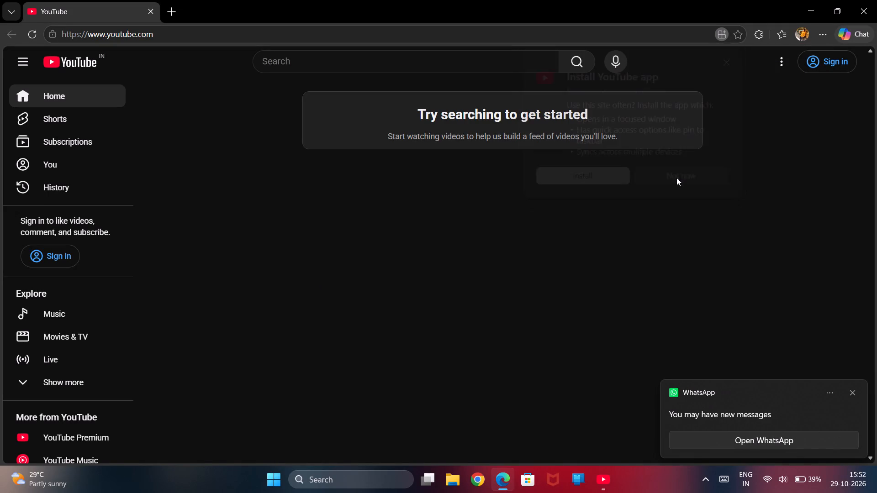
left_click(832, 36)
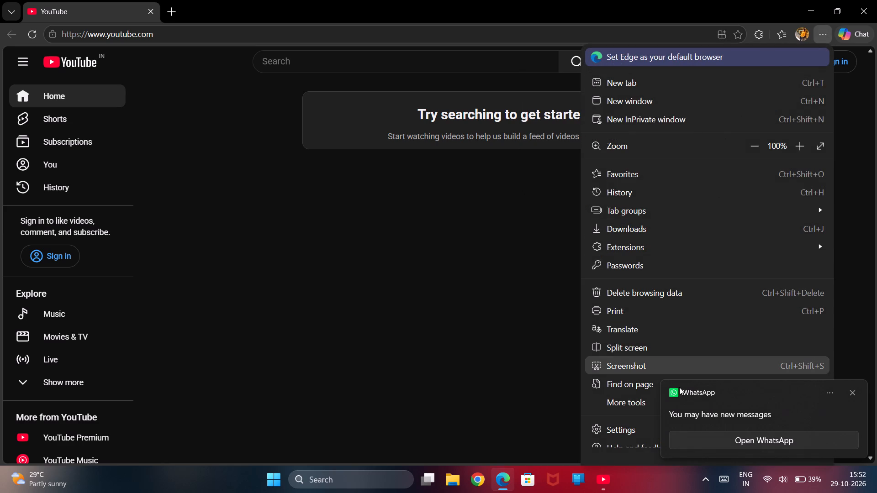
scroll(679, 394, "down", 6)
scroll(668, 343, "down", 4)
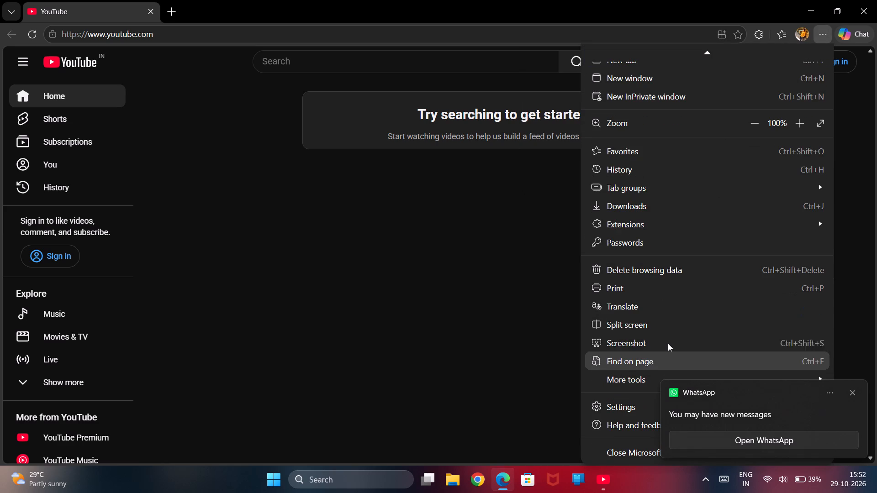
scroll(668, 343, "down", 7)
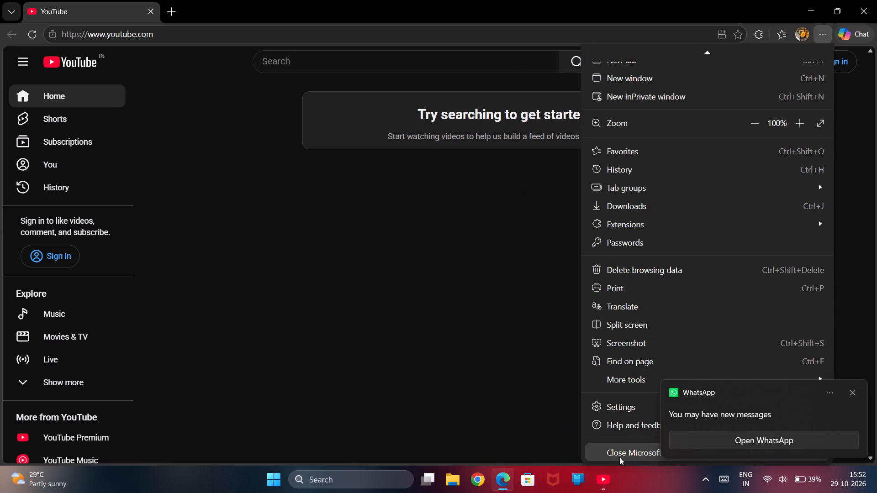
left_click(619, 457)
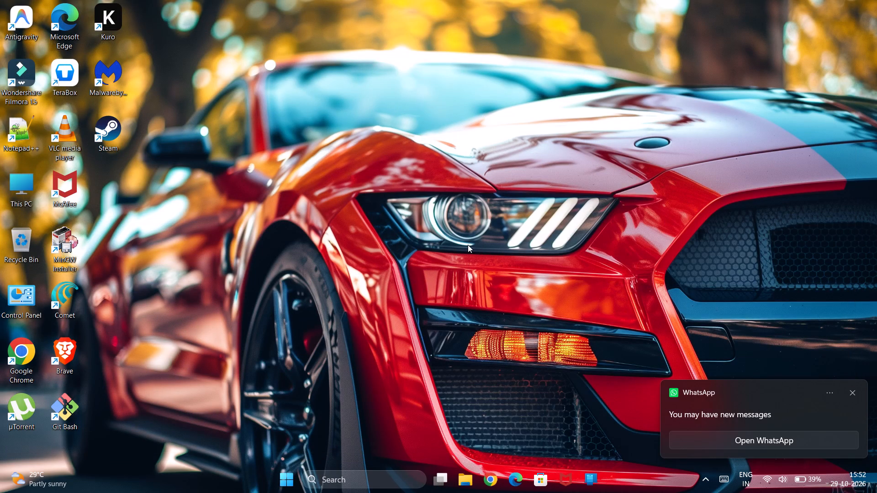
Dismiss the WhatsApp new-messages notification.
left_click(857, 391)
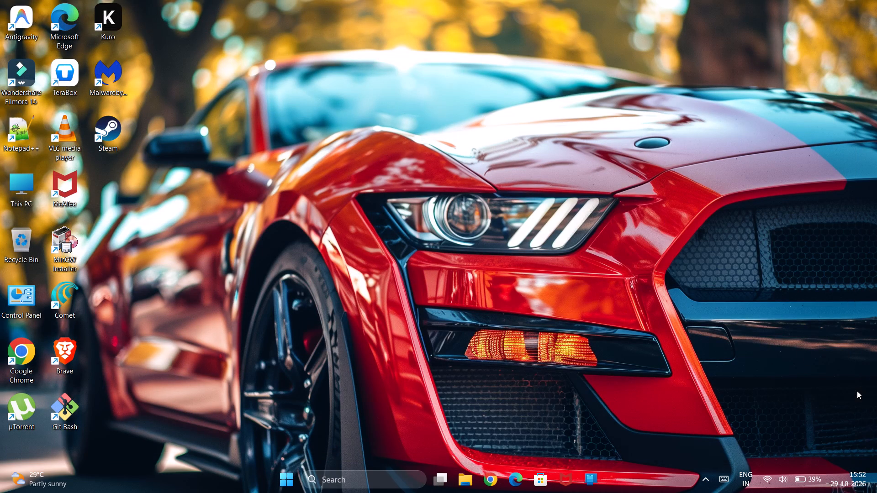
Search Windows for "chrome" and launch Google Chrome.
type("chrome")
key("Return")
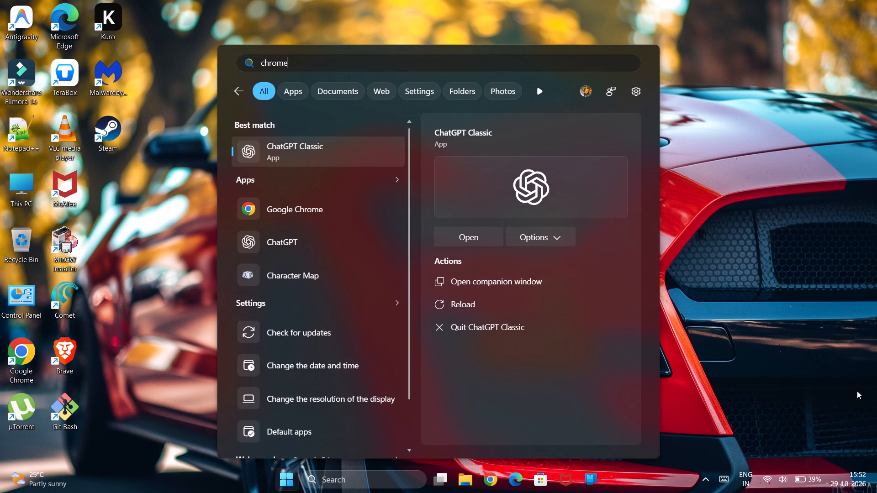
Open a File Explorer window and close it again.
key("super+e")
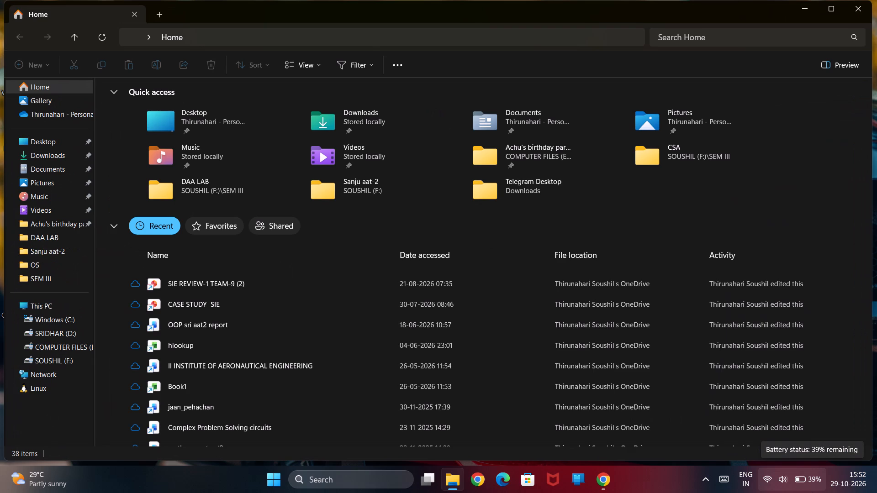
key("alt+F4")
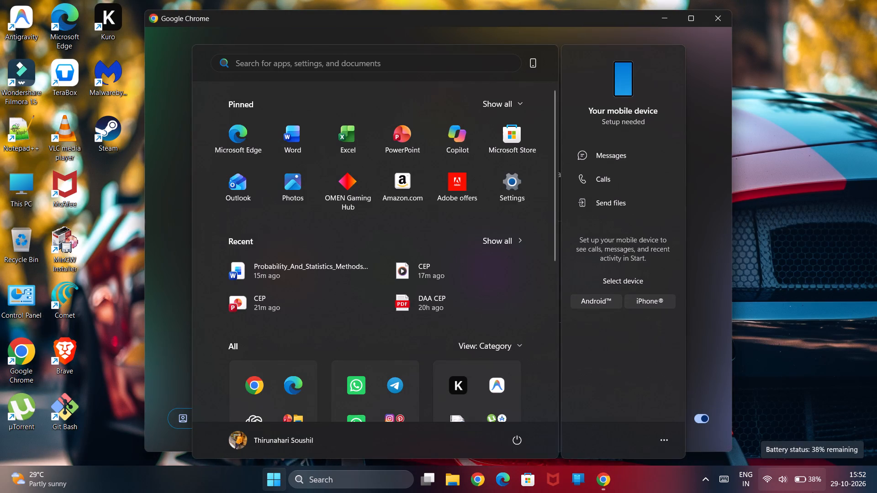
Open the DAA LAB folder inside SEM III in File Explorer.
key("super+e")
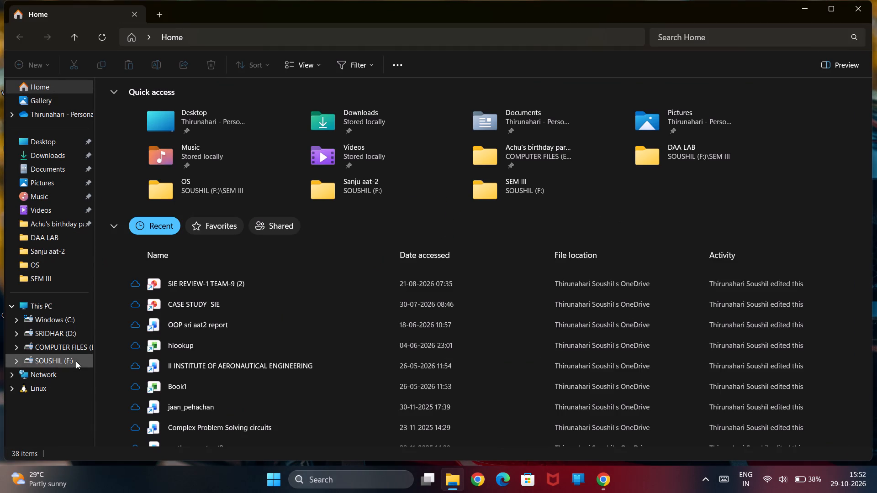
left_click(60, 161)
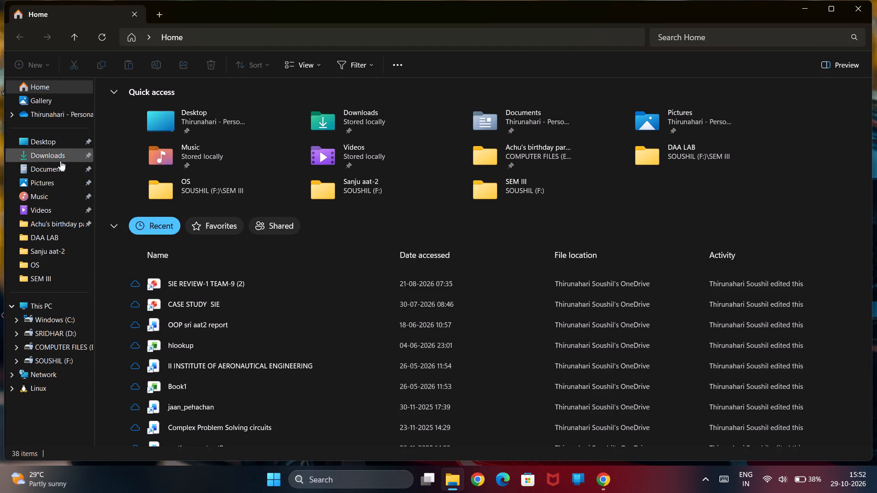
left_click(62, 350)
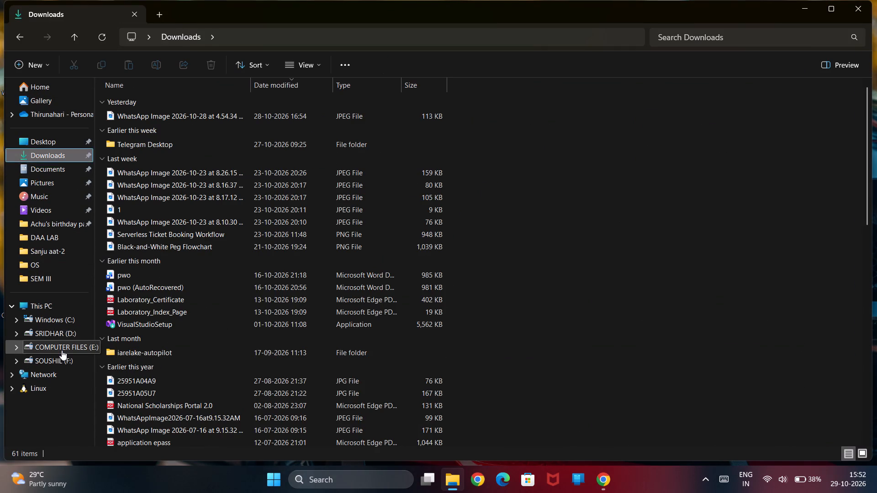
left_click(68, 274)
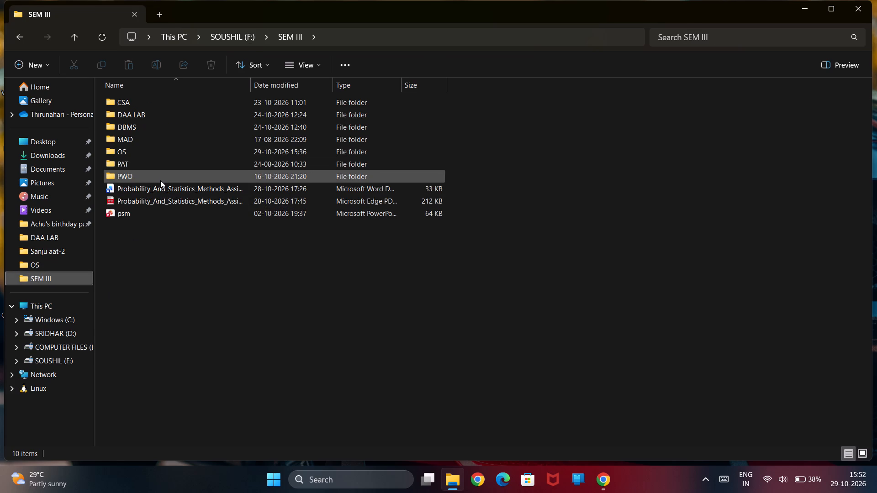
double_click(193, 118)
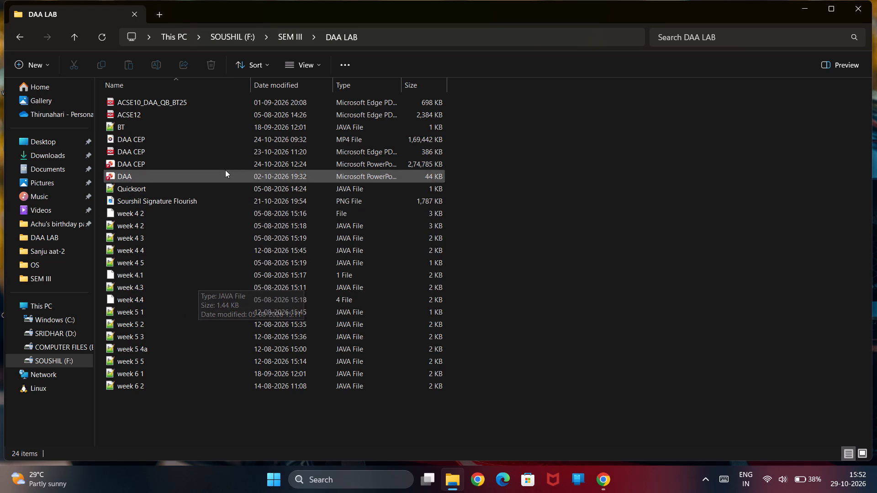
Open the DAA CEP PDF with Word.
right_click(224, 155)
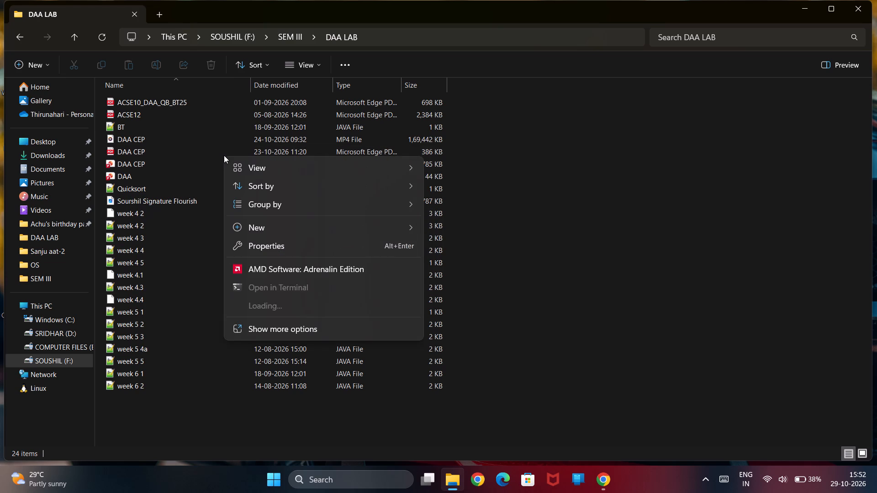
left_click(224, 155)
left_click(224, 155)
right_click(224, 155)
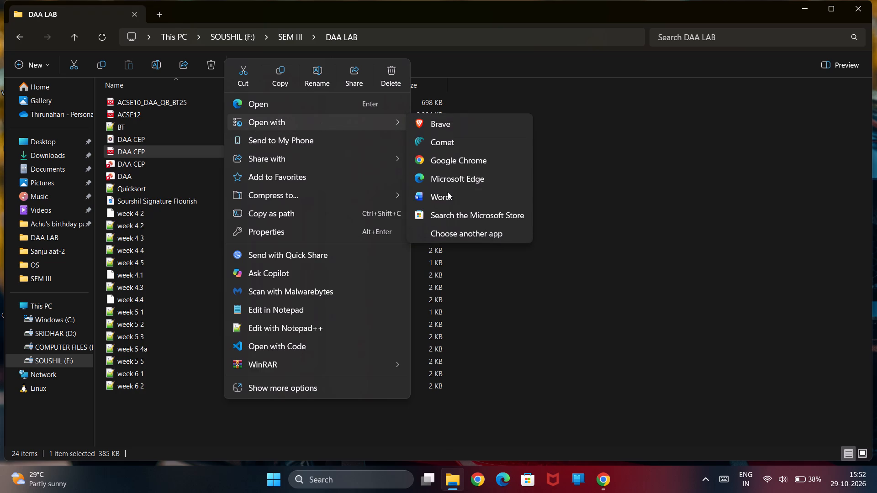
left_click(448, 196)
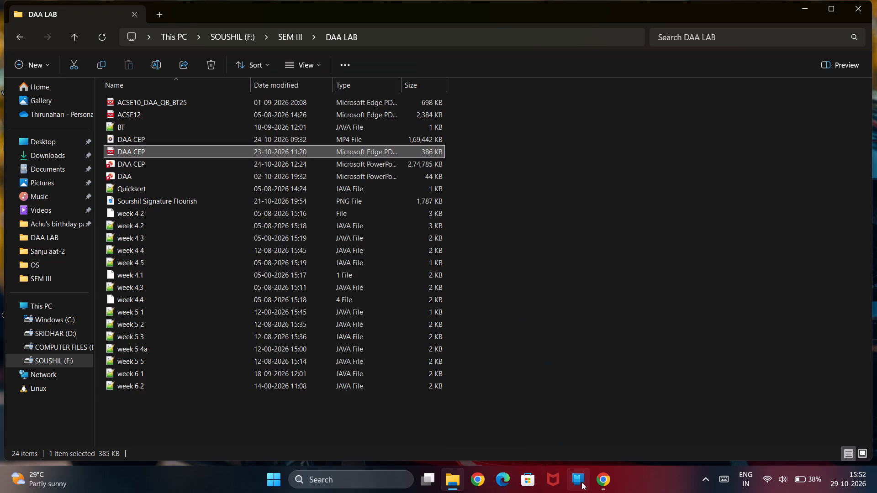
Switch to Chrome, change to the student's other Google account and open its Google Drive.
left_click(600, 483)
left_click(497, 293)
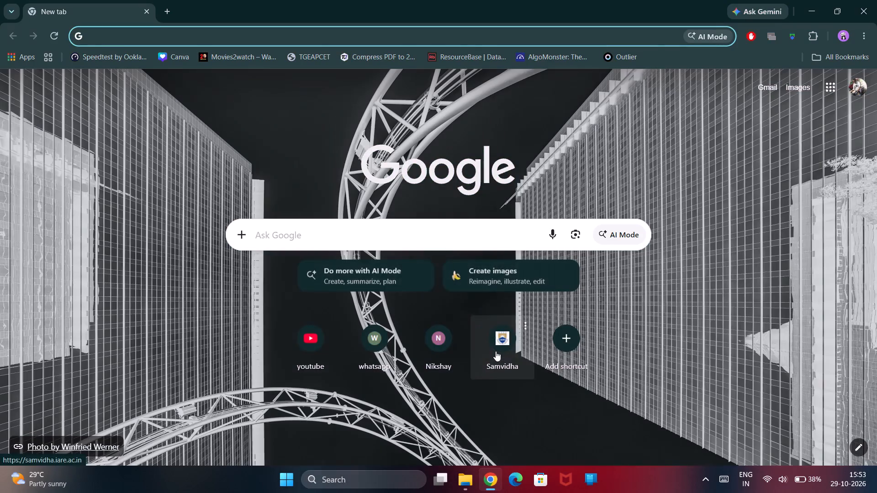
left_click(855, 78)
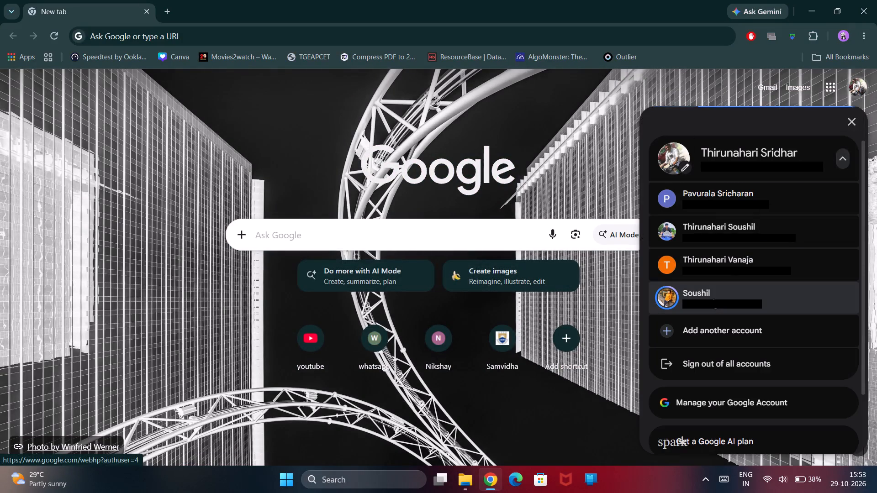
left_click(713, 299)
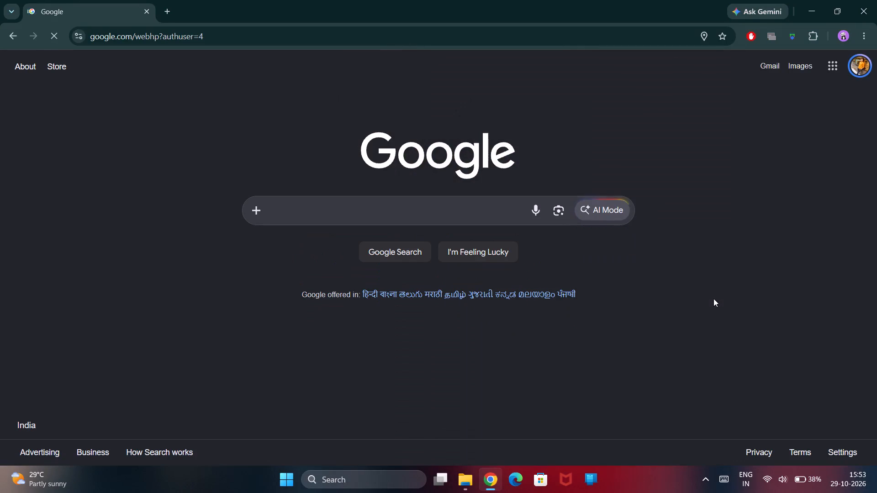
left_click(836, 70)
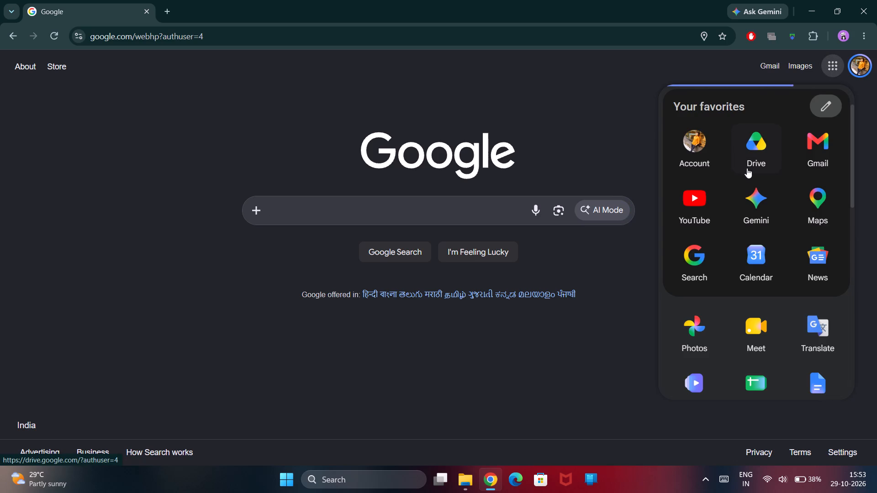
left_click(748, 172)
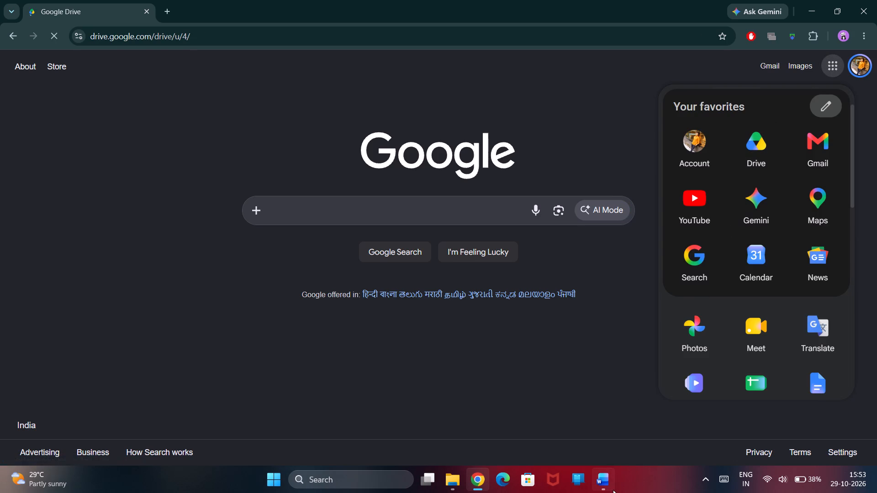
Switch to Word, view the Office 2021 end-of-support page from its notice, close the page and return to the DAA CEP document.
left_click(610, 489)
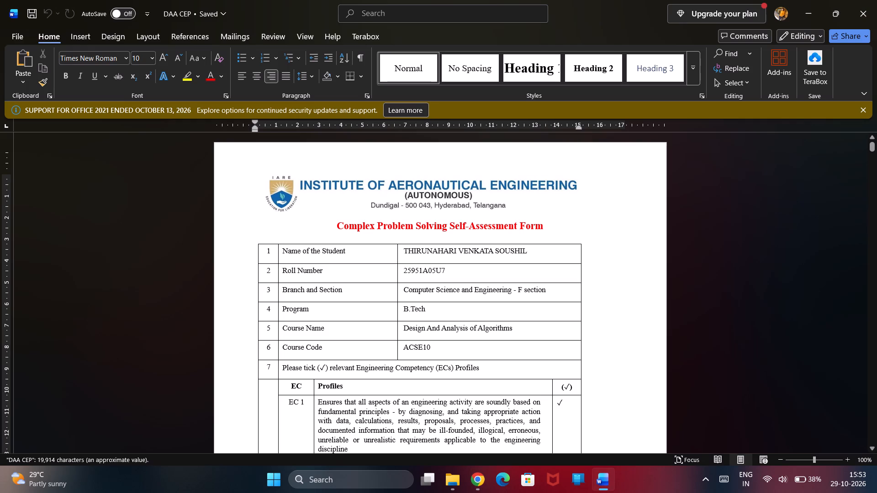
left_click(407, 111)
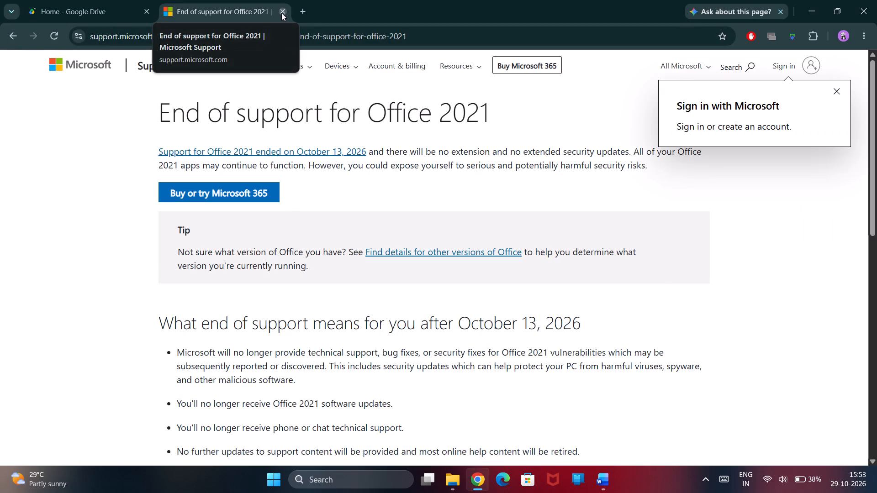
left_click(281, 13)
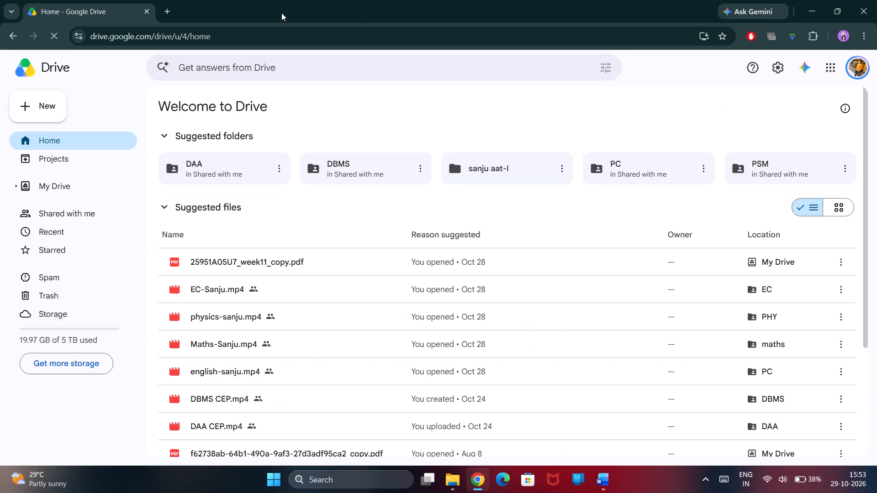
key("alt+Tab")
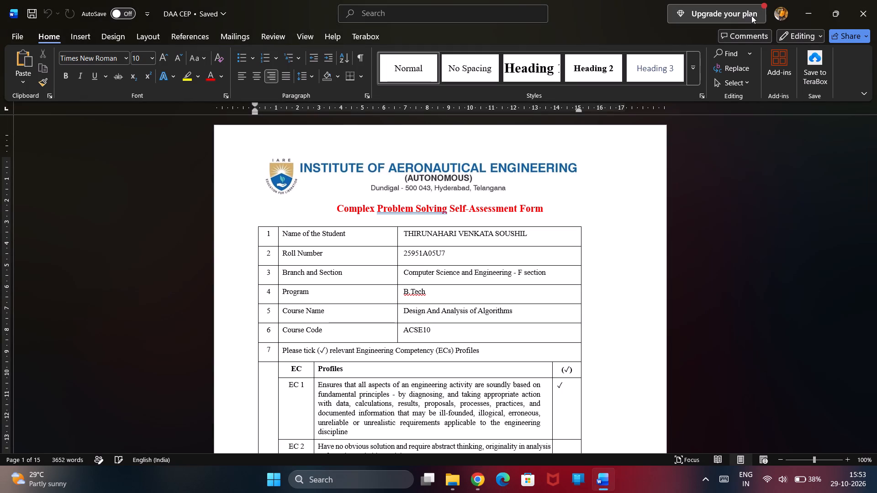
Change the Course Code in the self-assessment form's details table to ACSE11.
scroll(321, 267, "down", 1)
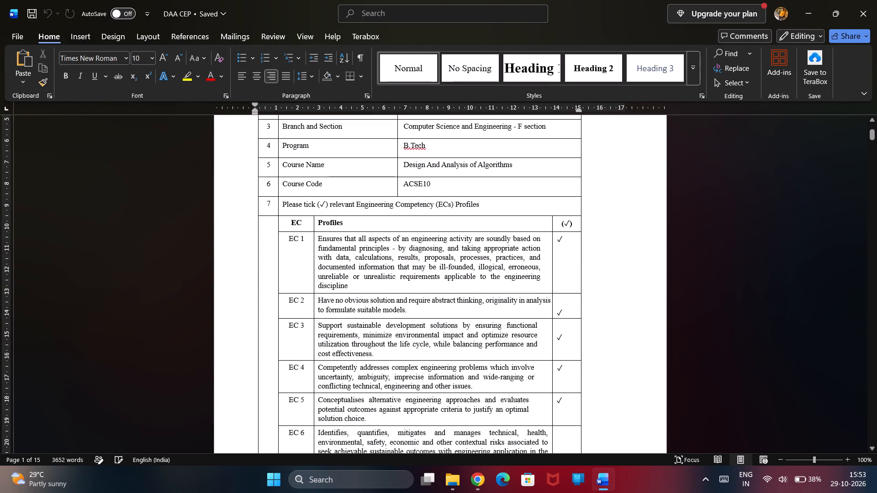
left_click(440, 182)
key("BackSpace")
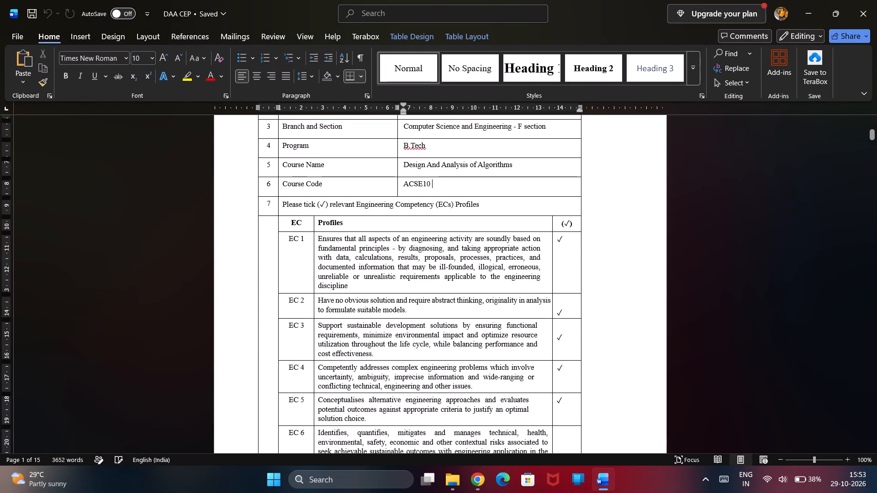
key("BackSpace")
key("1")
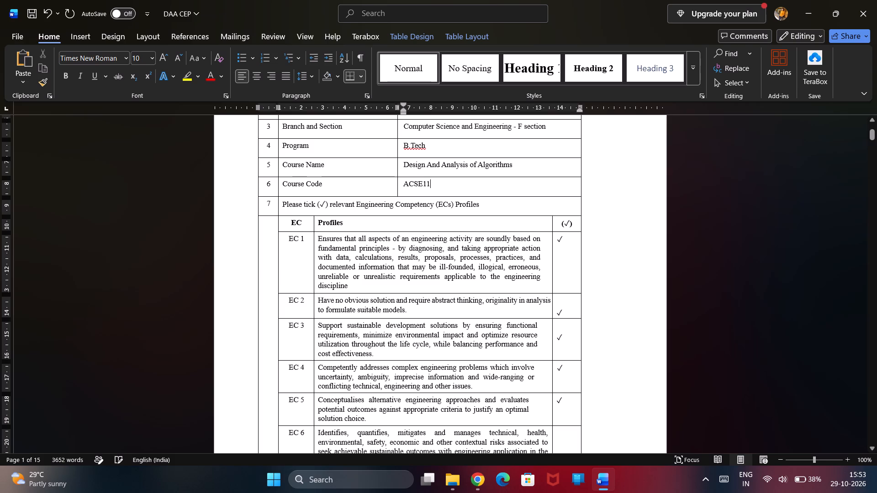
Replace the Course Name in the form's details table with Operating Systems.
left_click(517, 165)
key("BackSpace")
key("BackSpace")
key("BackSpace")
key("BackSpace")
key("BackSpace")
key("BackSpace")
key("BackSpace")
key("BackSpace")
key("BackSpace")
key("BackSpace")
key("BackSpace")
key("BackSpace")
key("BackSpace")
key("BackSpace")
key("BackSpace")
key("BackSpace")
key("BackSpace")
key("BackSpace")
key("BackSpace")
key("BackSpace")
key("BackSpace")
key("BackSpace")
key("BackSpace")
key("BackSpace")
key("BackSpace")
key("BackSpace")
key("BackSpace")
key("BackSpace")
key("BackSpace")
key("BackSpace")
key("BackSpace")
key("BackSpace")
key("BackSpace")
key("BackSpace")
key("BackSpace")
key("BackSpace")
key("BackSpace")
key("BackSpace")
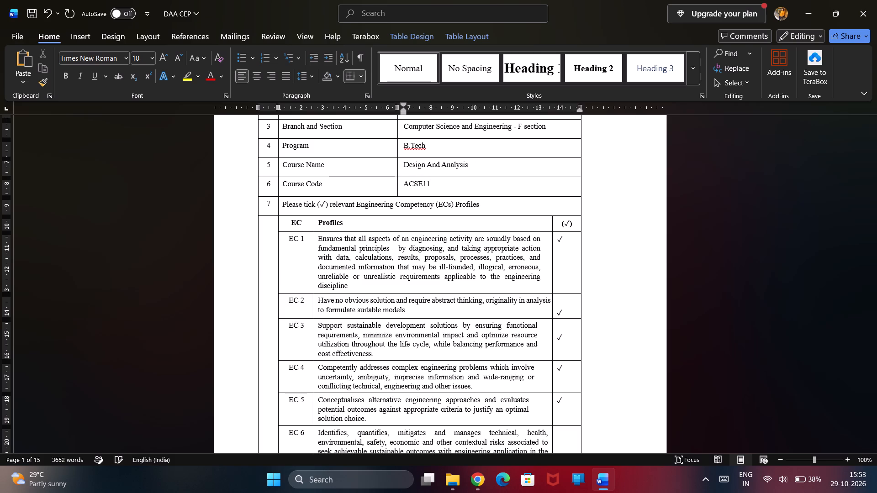
key("BackSpace")
key("BackSpace")
key("BackSpace")
key("BackSpace")
type("Operqa")
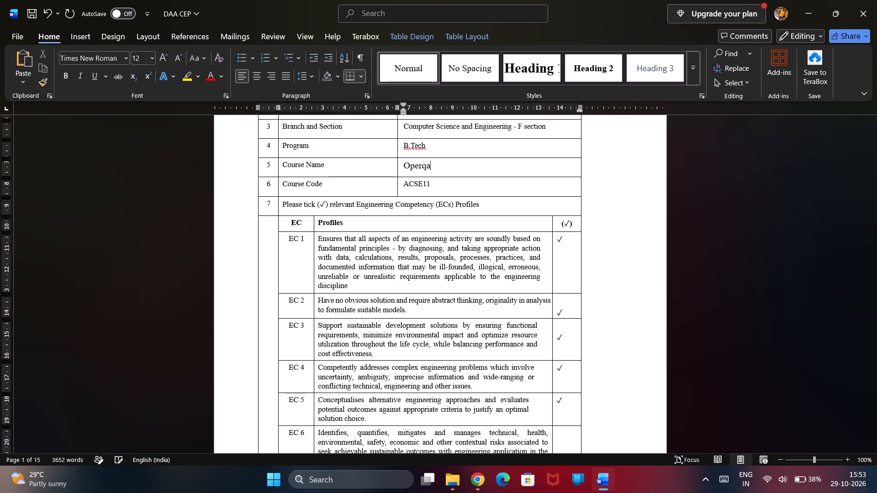
key("BackSpace")
key("BackSpace")
type("ating")
key("space")
type("Systems")
Save the document as a Word Document named OS CEP in the OS folder inside SEM III.
key("ctrl+s")
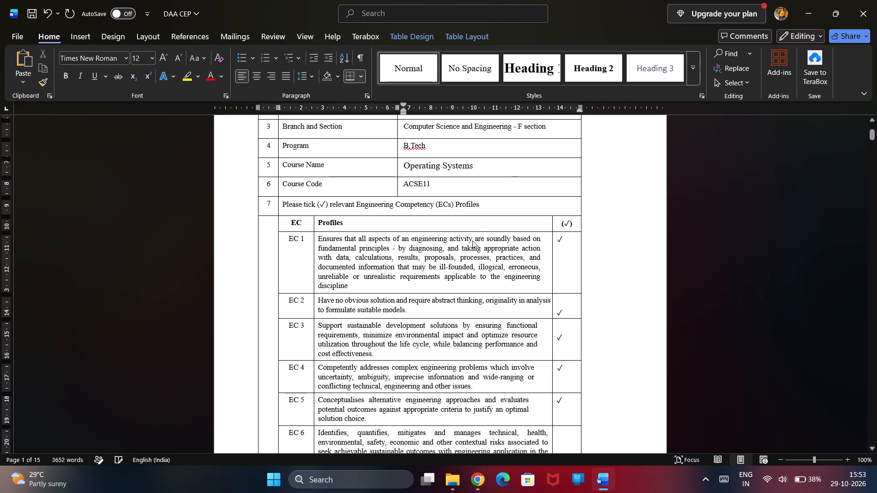
key("alt+Tab")
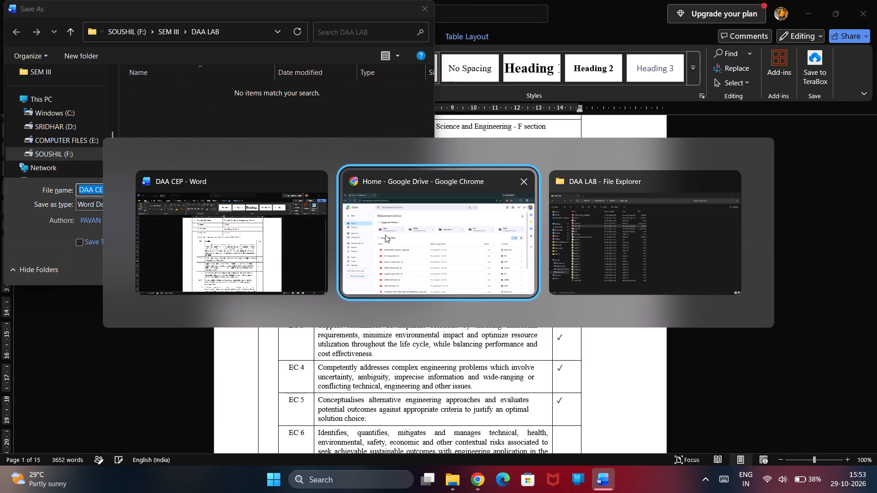
key("alt+Tab")
key("alt+Tab")
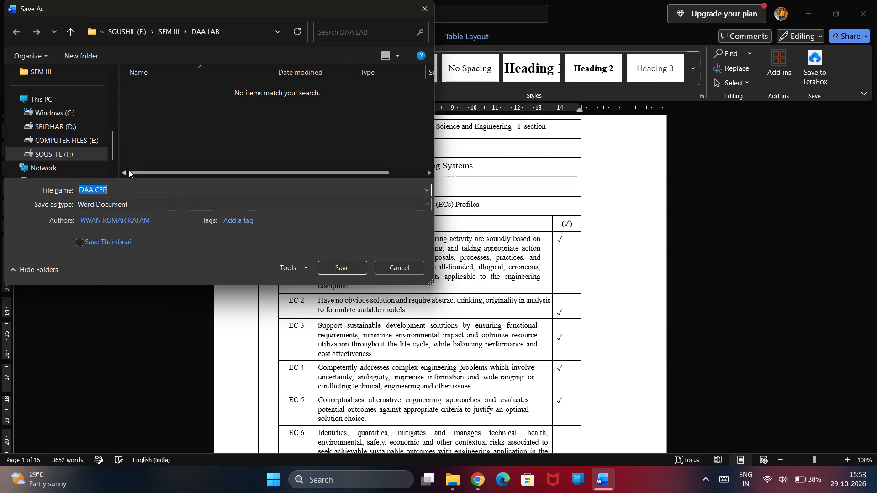
key("BackSpace")
key("BackSpace")
type("OS CE")
key("shift+p")
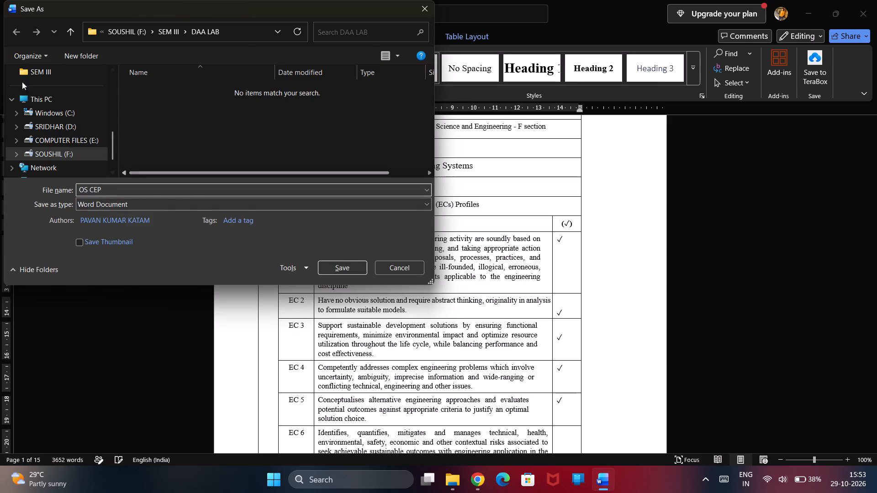
left_click(169, 27)
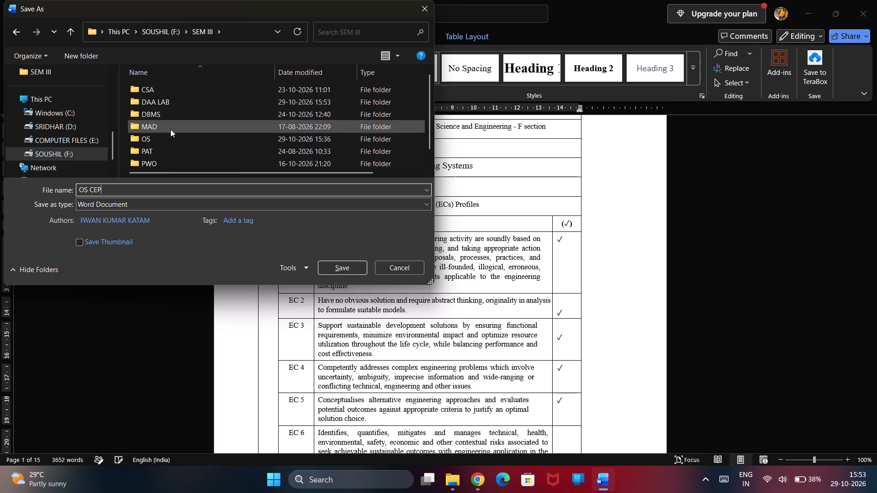
left_click(170, 139)
key("Return")
key("Return")
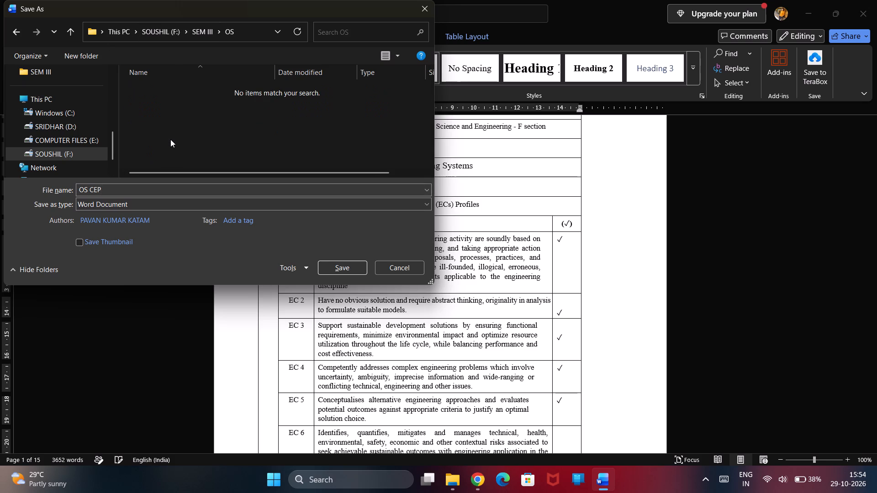
key("s")
key("shift+s")
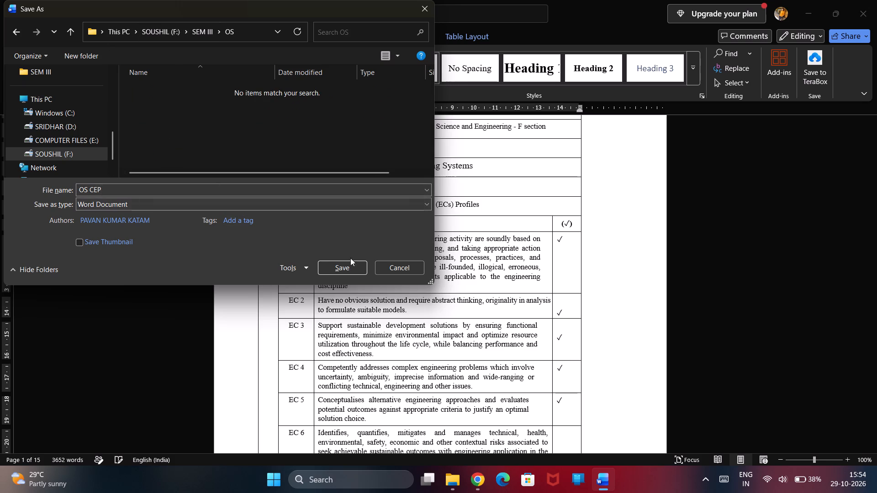
left_click(353, 266)
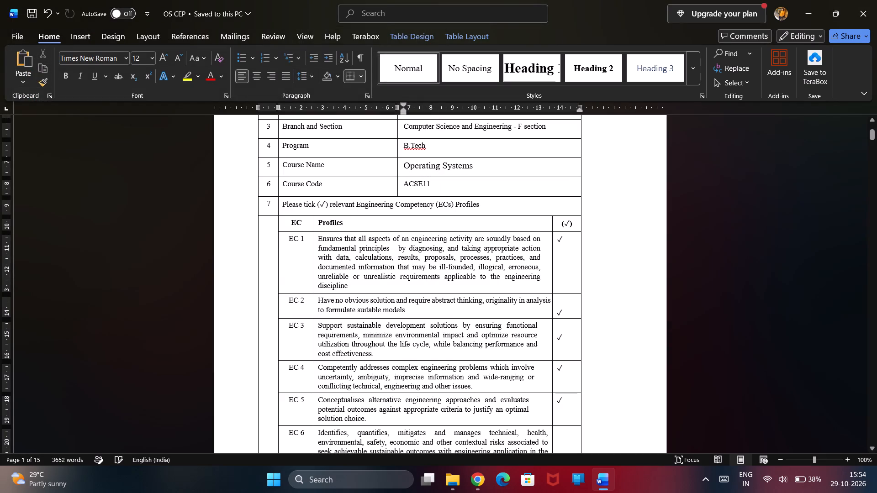
scroll(361, 239, "down", 2)
Switch to Google Drive in Chrome and move OS.mp4 from My Drive's OS folder to the trash.
key("alt+Tab")
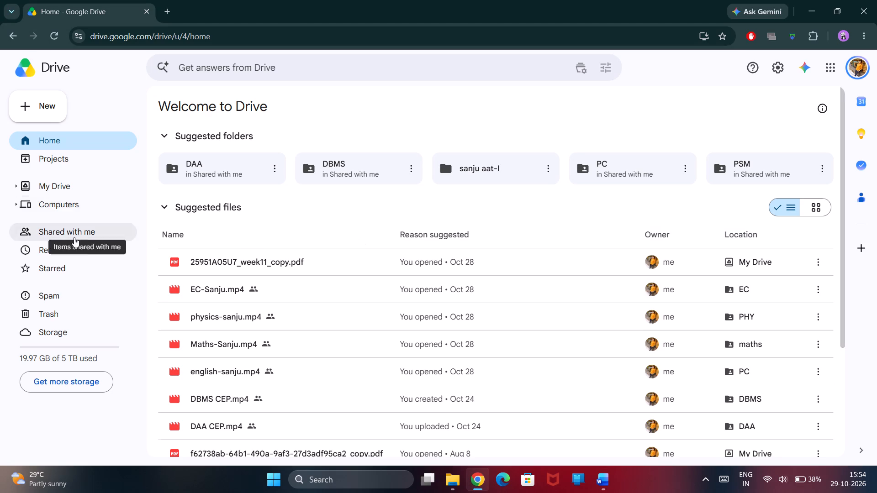
left_click(88, 189)
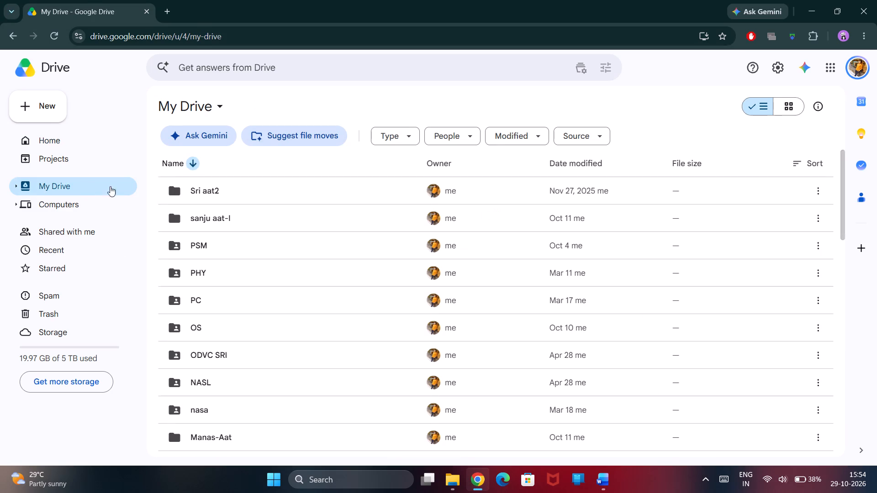
double_click(252, 327)
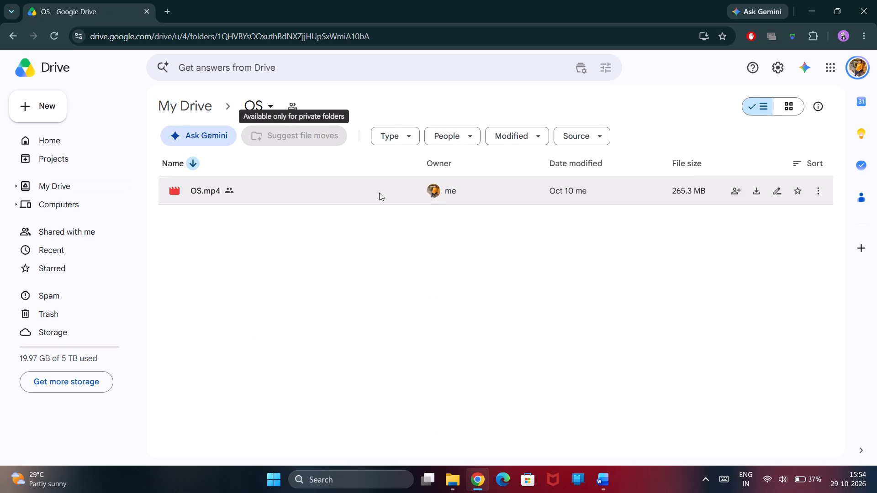
left_click(824, 191)
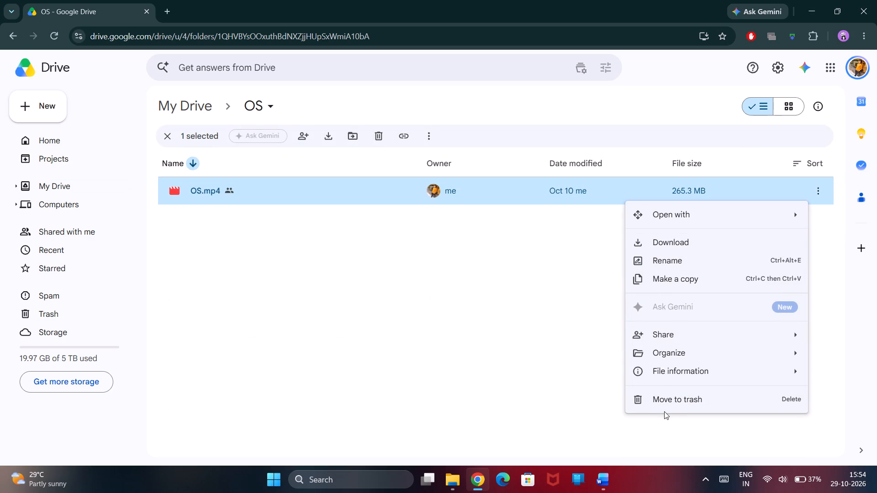
left_click(676, 403)
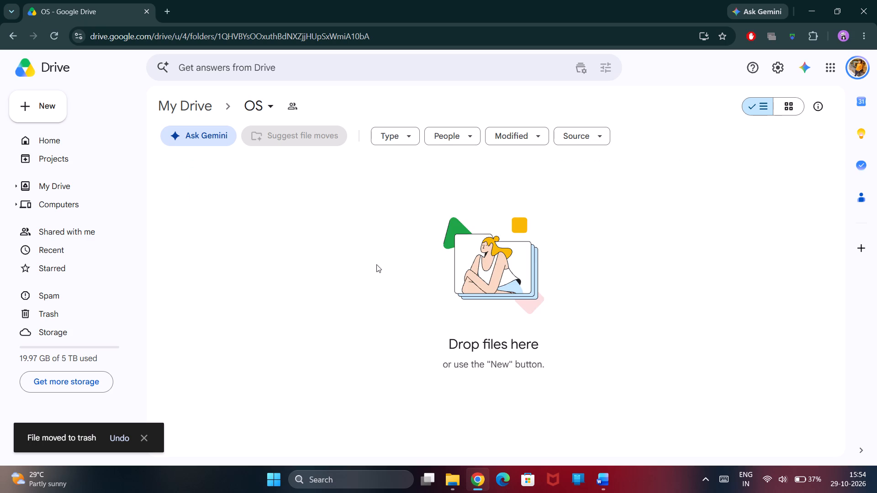
Upload the CEP.mp4 video from the local SEM III > OS folder into the OS folder on Drive.
right_click(388, 245)
left_click(420, 240)
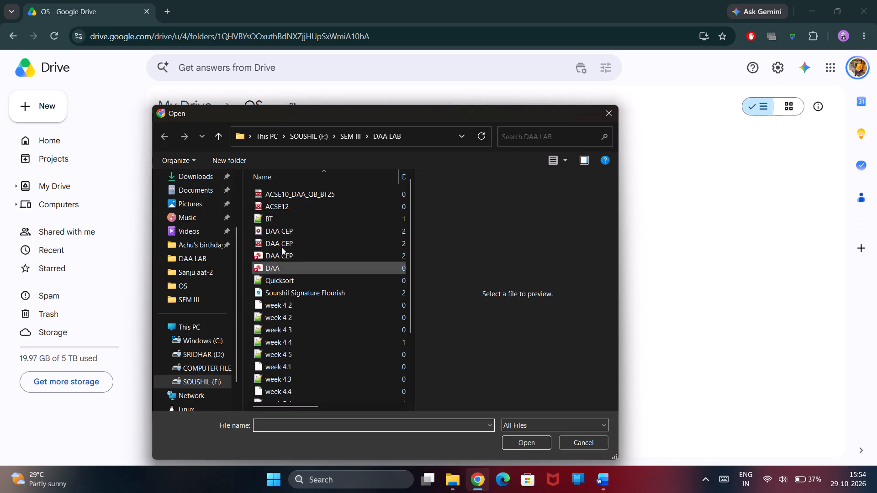
left_click(350, 134)
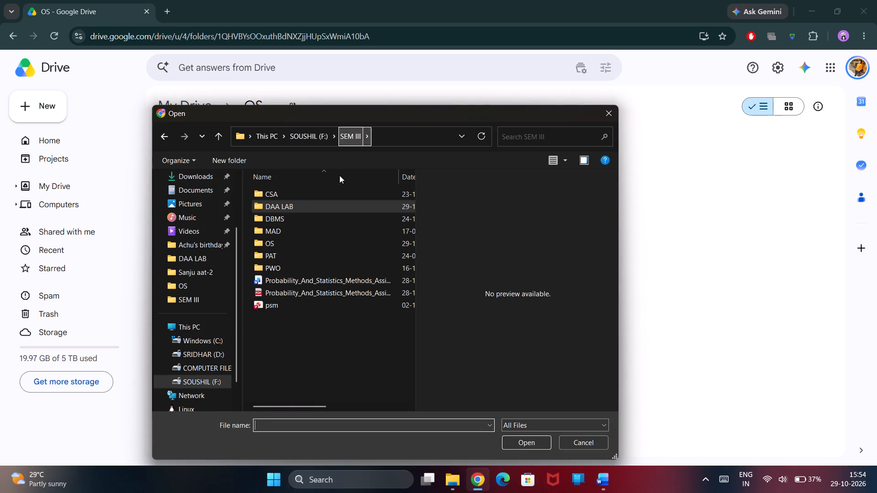
double_click(326, 244)
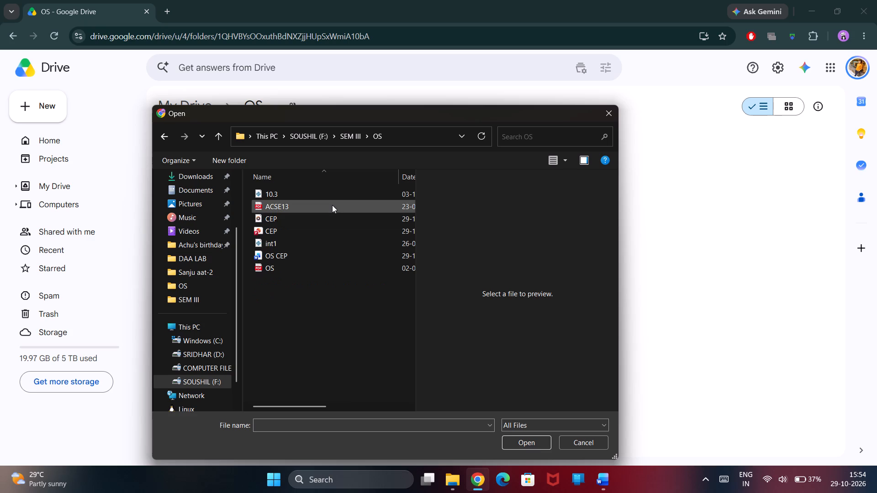
left_click(329, 219)
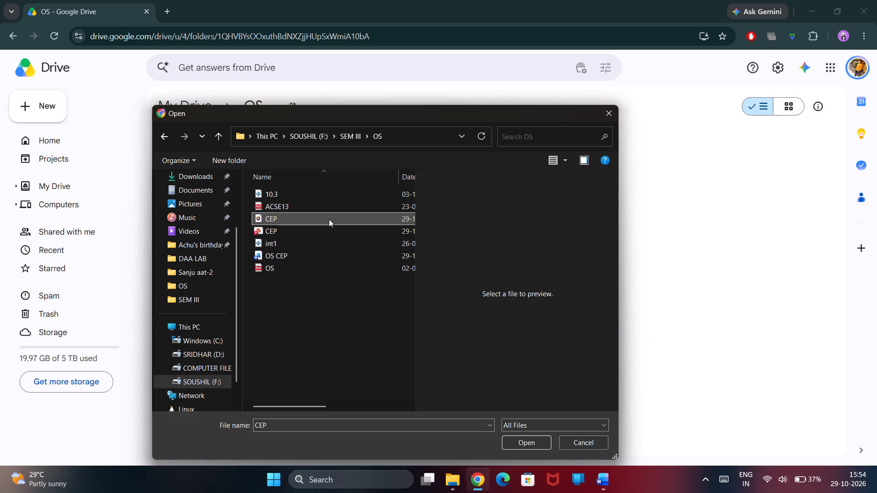
key("Return")
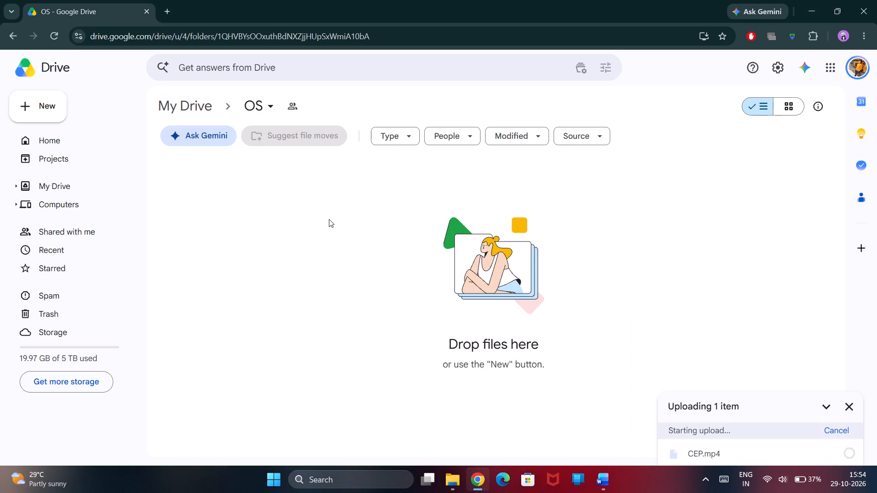
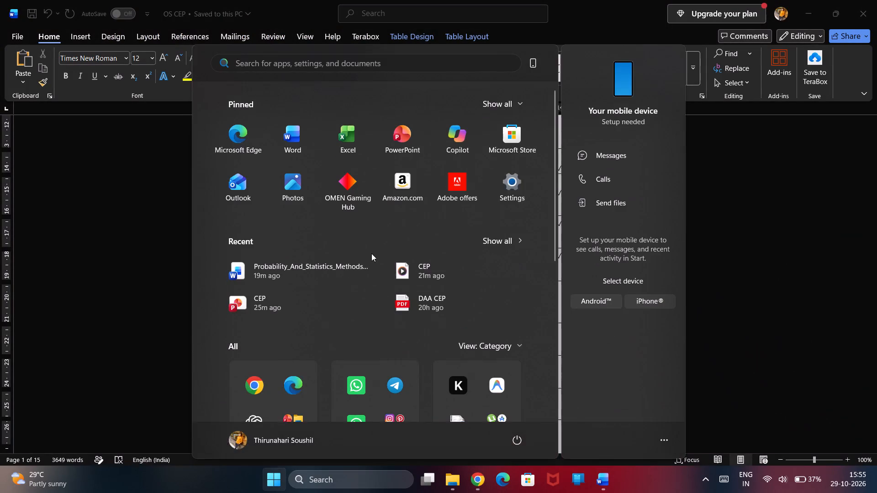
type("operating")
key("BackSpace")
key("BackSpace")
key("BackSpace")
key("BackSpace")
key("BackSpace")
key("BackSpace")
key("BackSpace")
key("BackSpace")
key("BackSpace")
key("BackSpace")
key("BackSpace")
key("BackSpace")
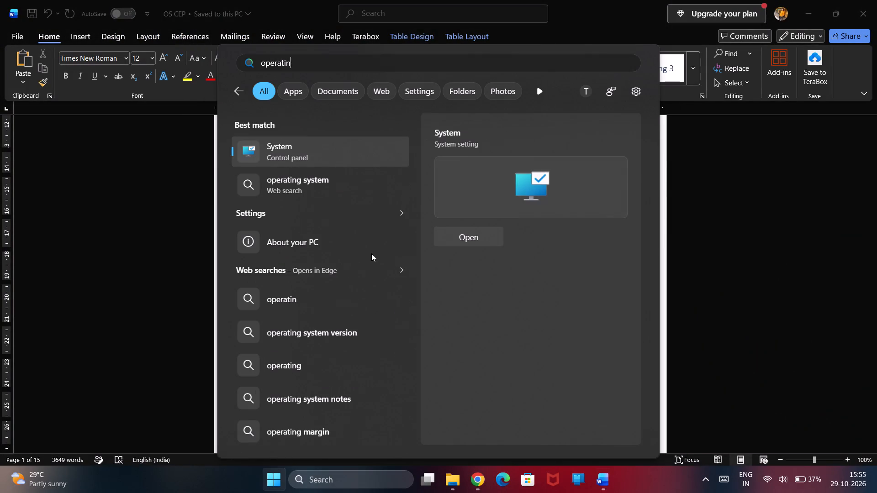
Search Windows for chat and launch the ChatGPT app.
type("chat")
key("Return")
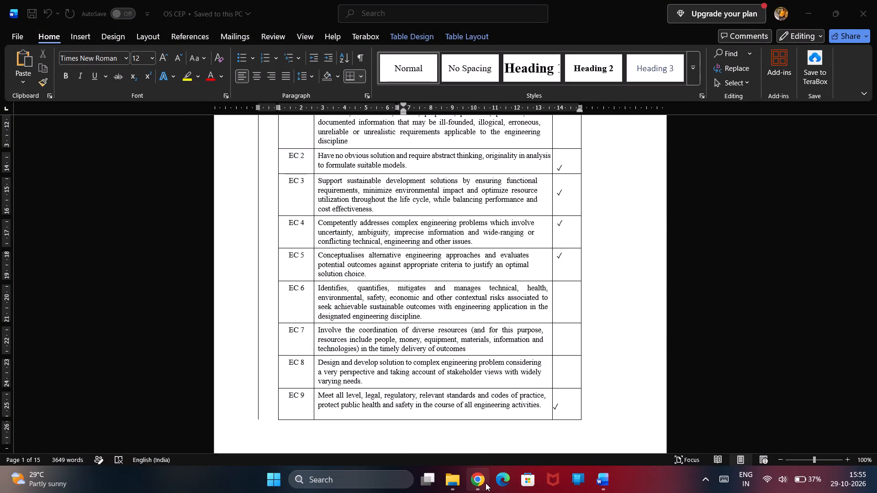
left_click(486, 483)
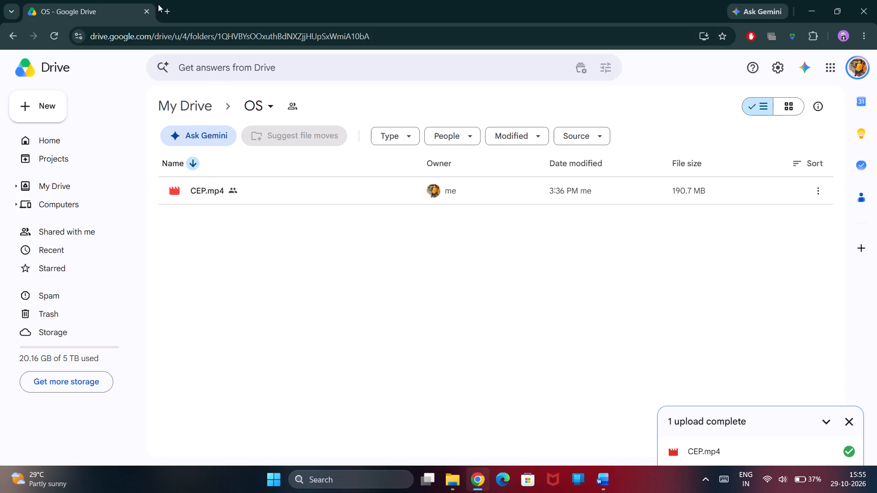
left_click(164, 7)
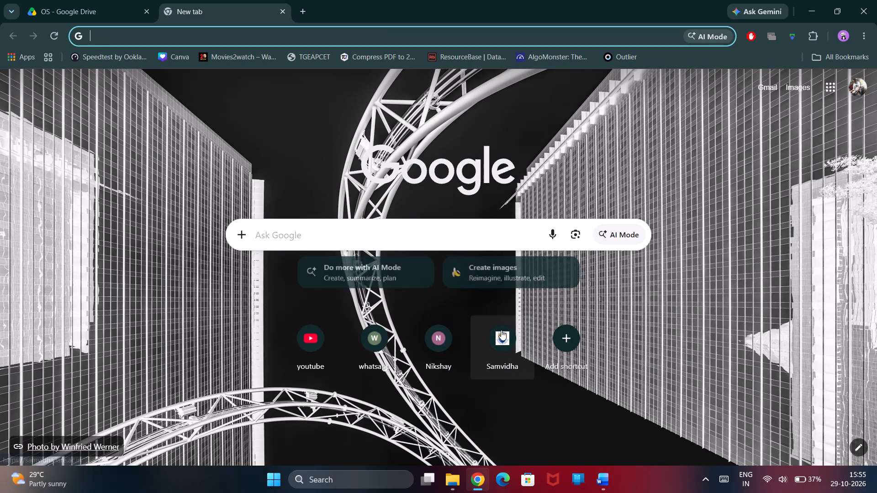
left_click(501, 330)
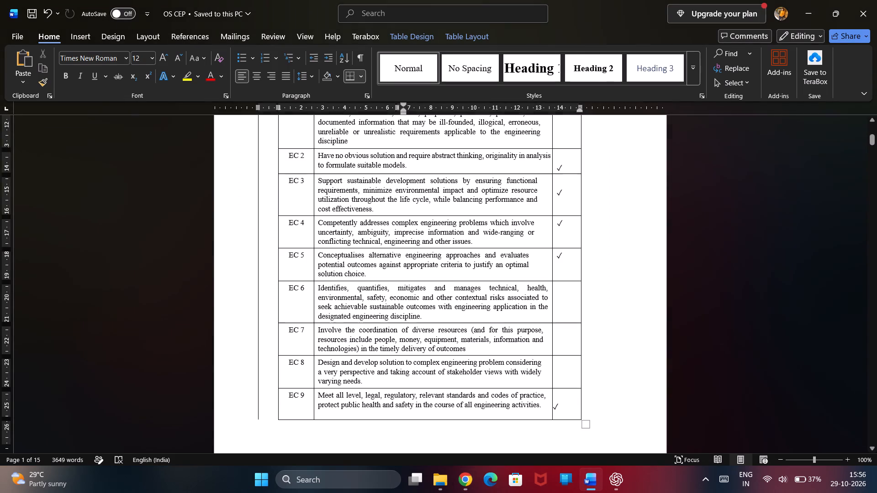
scroll(441, 253, "down", 6)
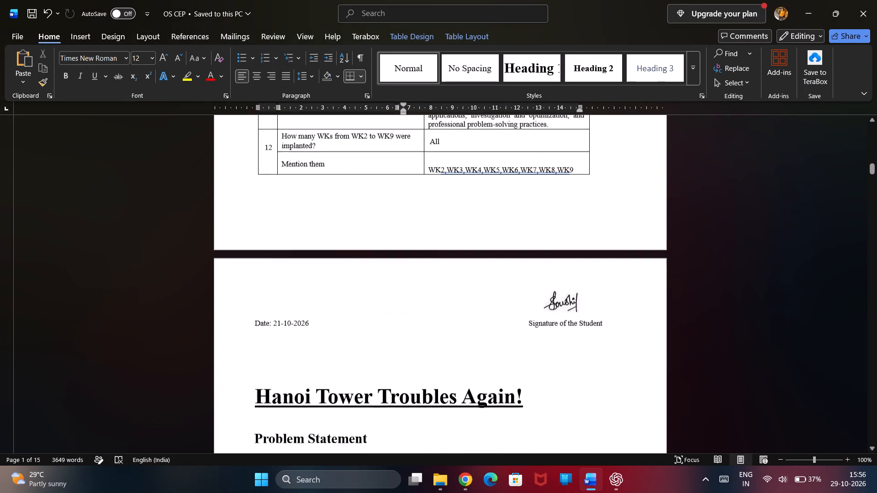
scroll(441, 253, "down", 1)
scroll(441, 253, "up", 1)
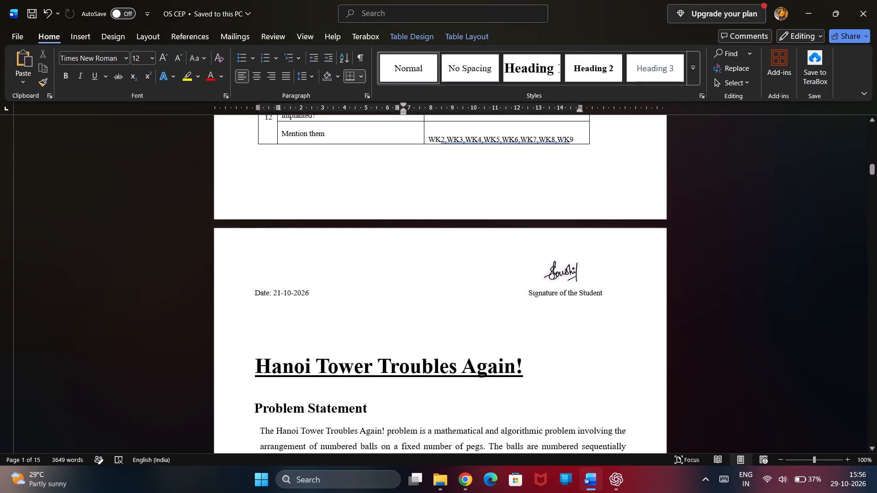
scroll(441, 253, "up", 7)
scroll(441, 253, "down", 2)
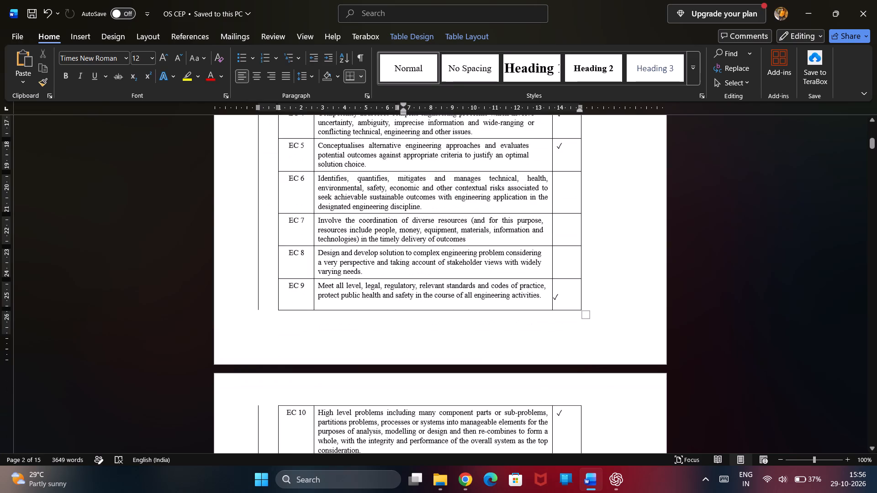
scroll(441, 253, "down", 1)
scroll(441, 253, "up", 6)
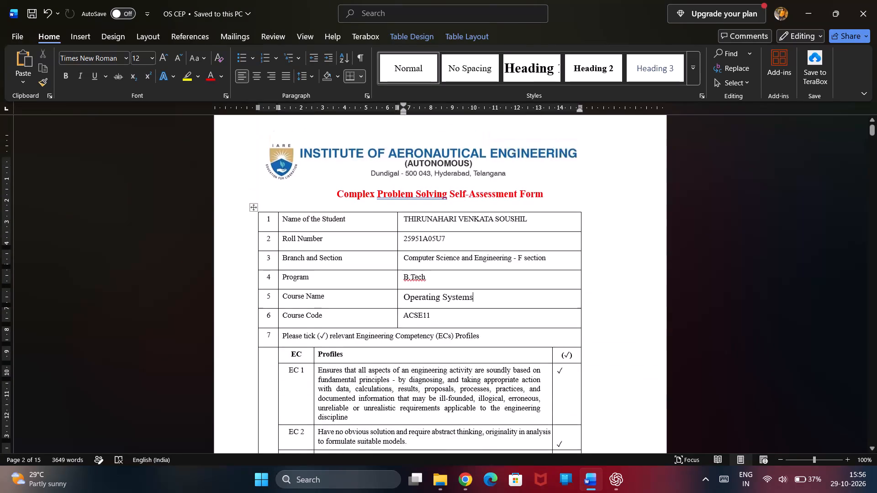
scroll(441, 253, "down", 6)
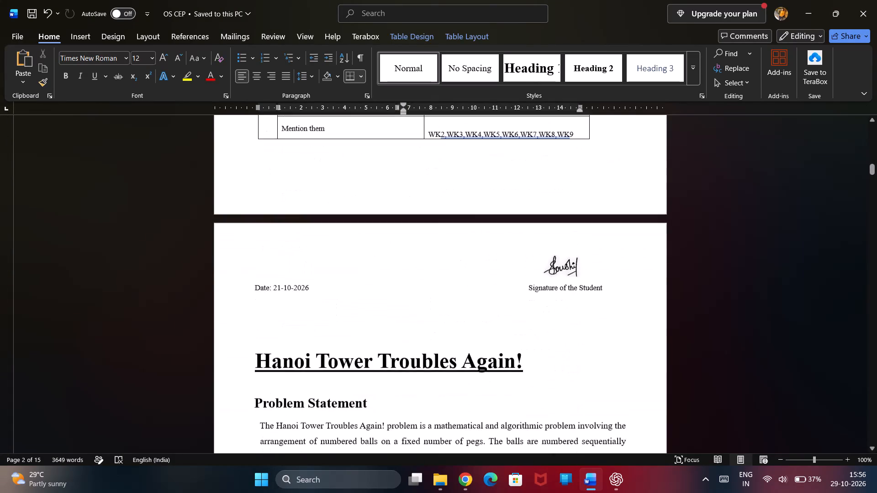
scroll(441, 253, "up", 1)
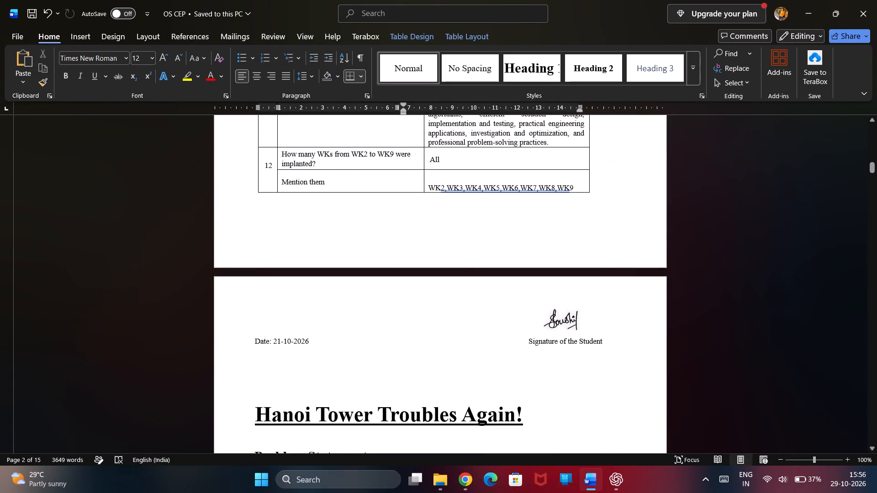
Delete blank space below the form's final table, just above the page with the date and signature.
left_click_drag(589, 192, 589, 178)
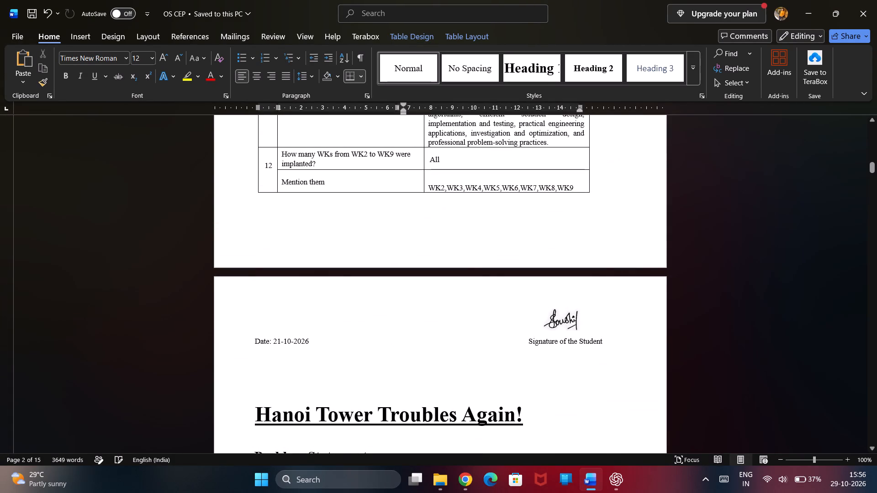
left_click(529, 238)
key("BackSpace")
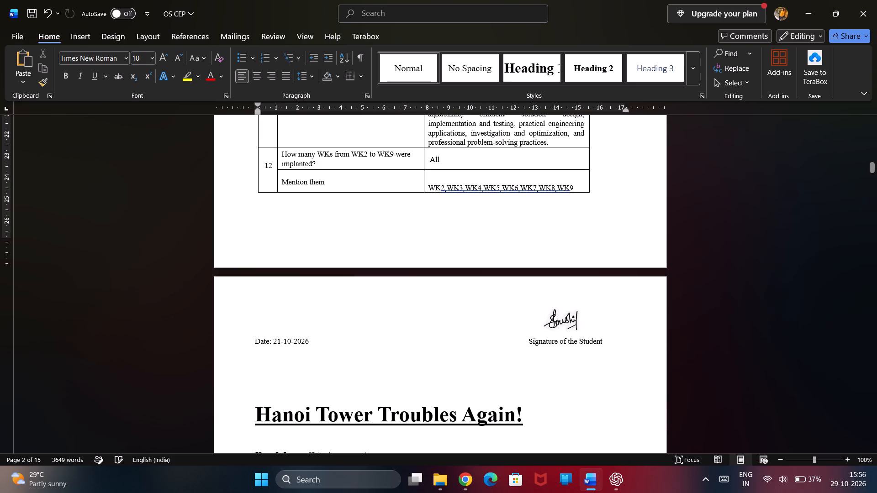
key("BackSpace")
Reduce the height of row 9, Course ELRV Video Lectures Viewed, by moving its lower border up.
scroll(529, 238, "up", 1)
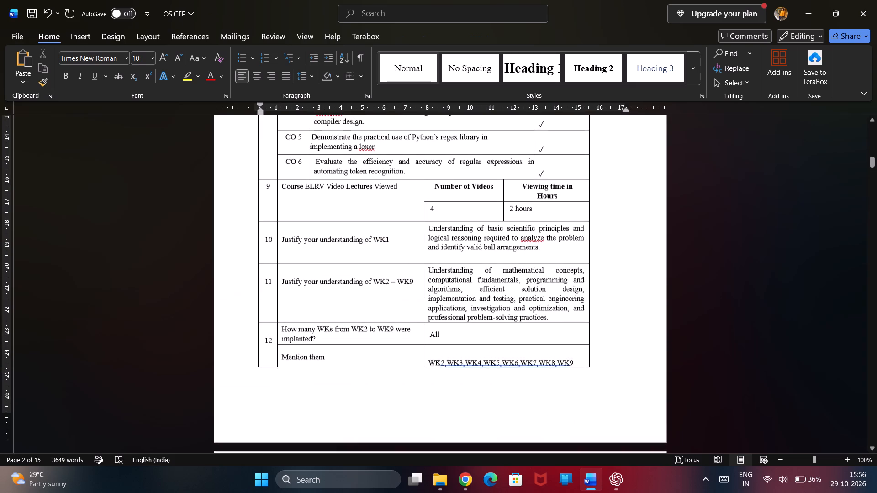
scroll(529, 238, "up", 1)
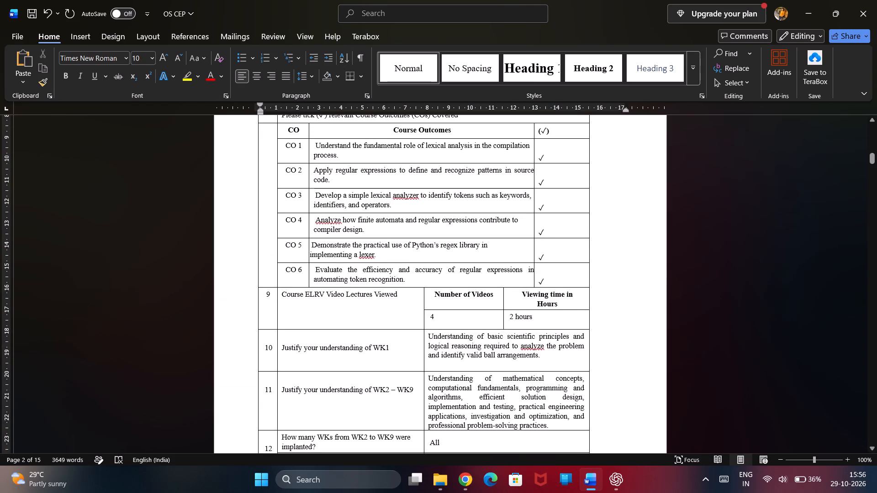
left_click_drag(447, 331, 448, 325)
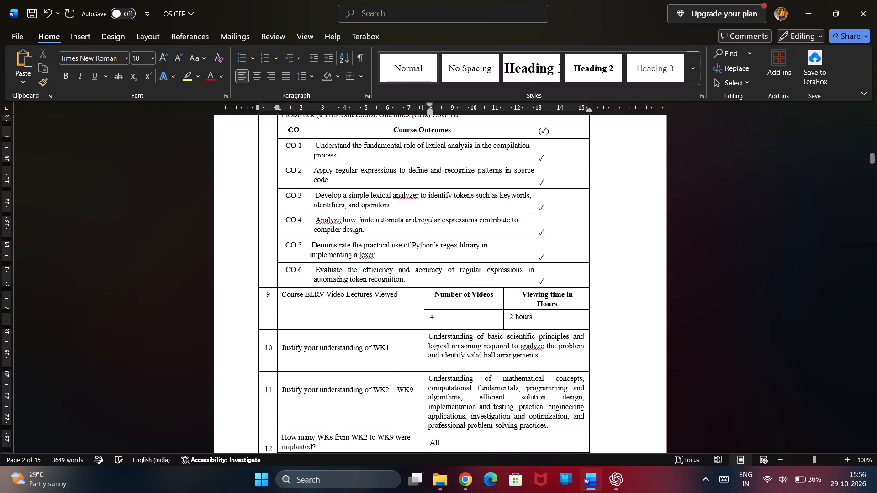
left_click_drag(448, 325, 449, 321)
Reduce the height of the How many WKs from WK2 to WK9 were implanted? row in item 12.
scroll(449, 321, "down", 2)
scroll(449, 321, "up", 1)
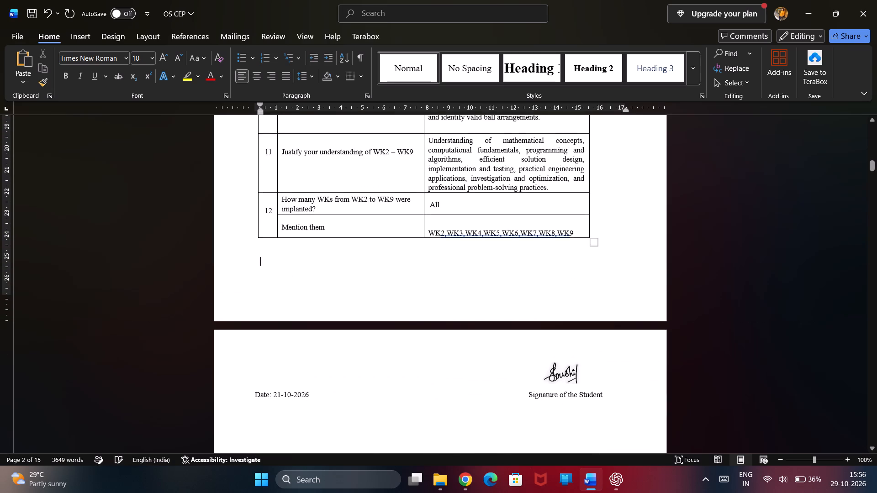
left_click(434, 218)
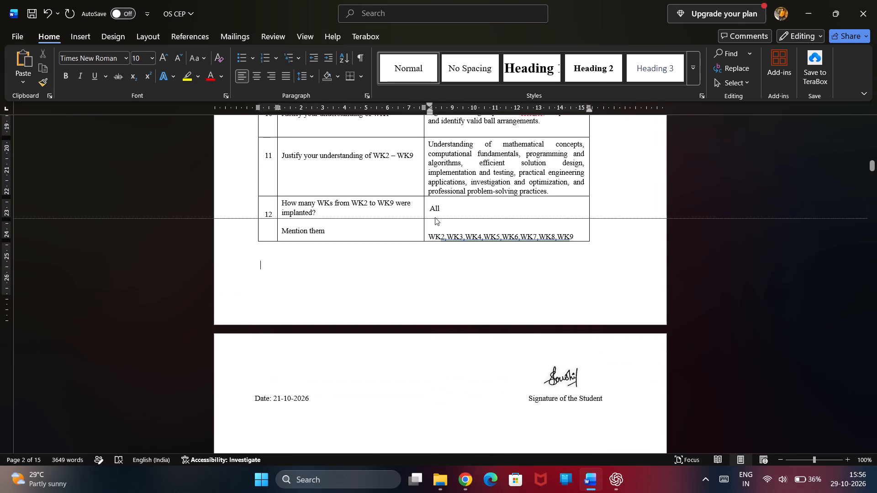
left_click(435, 217)
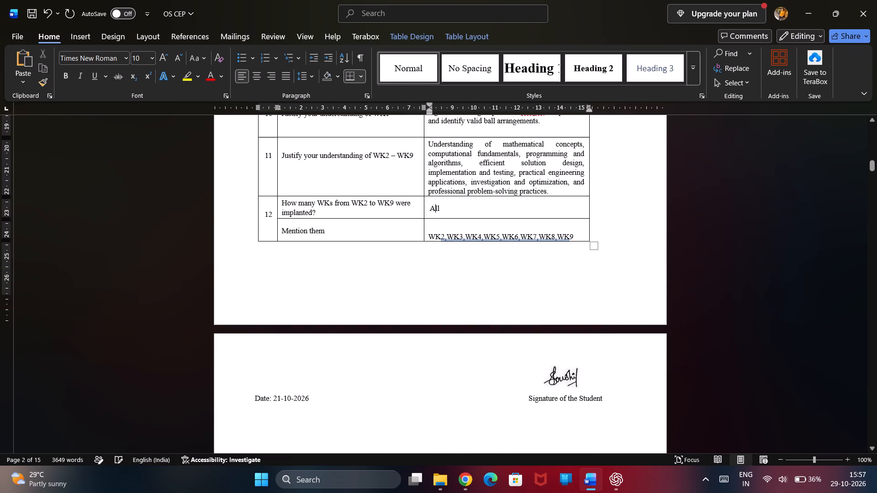
left_click_drag(437, 220, 438, 214)
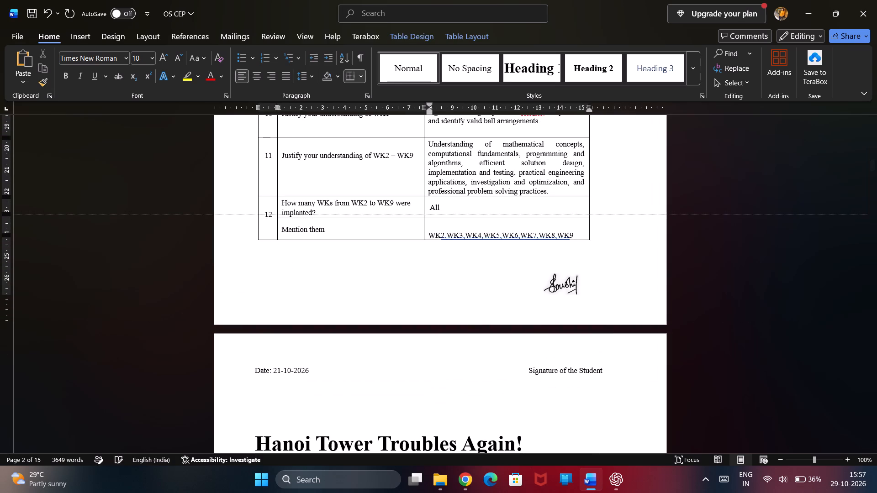
left_click_drag(438, 214, 442, 205)
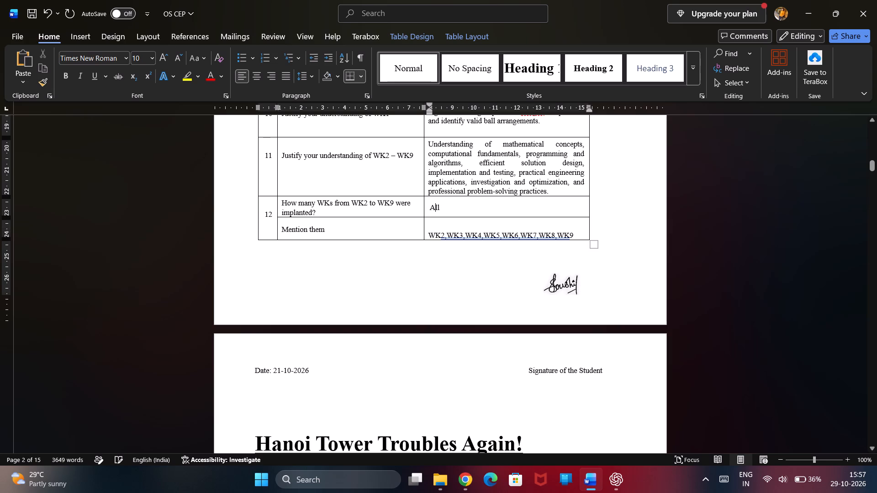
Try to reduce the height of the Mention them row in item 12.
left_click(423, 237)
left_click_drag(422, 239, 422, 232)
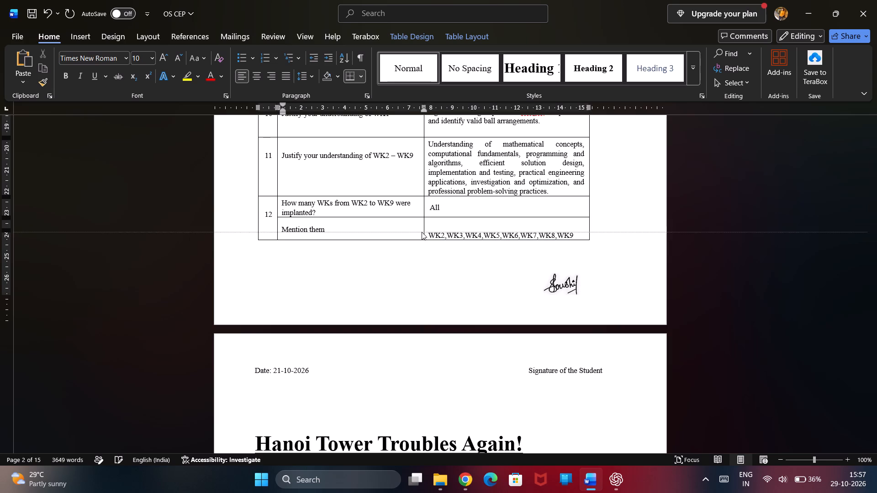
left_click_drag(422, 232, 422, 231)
Reduce the height of row 10, Justify your understanding of WK1, so that it fits its three lines of text.
scroll(422, 231, "up", 1)
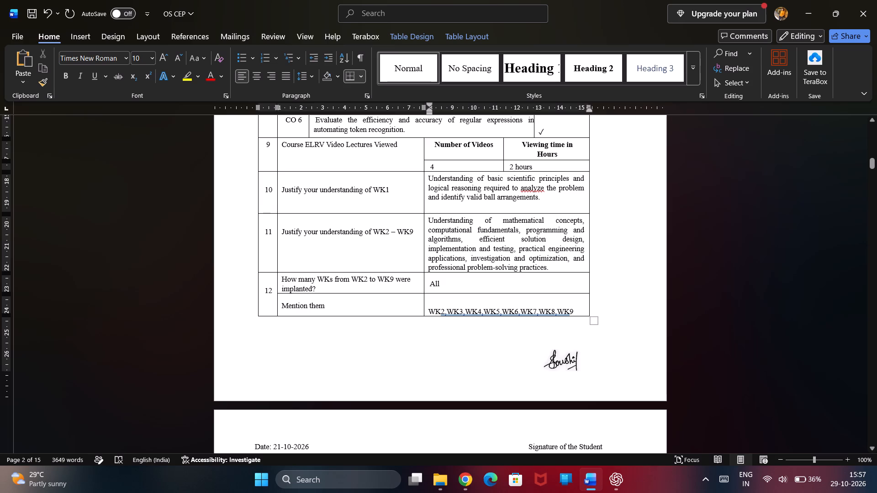
left_click_drag(421, 214, 421, 208)
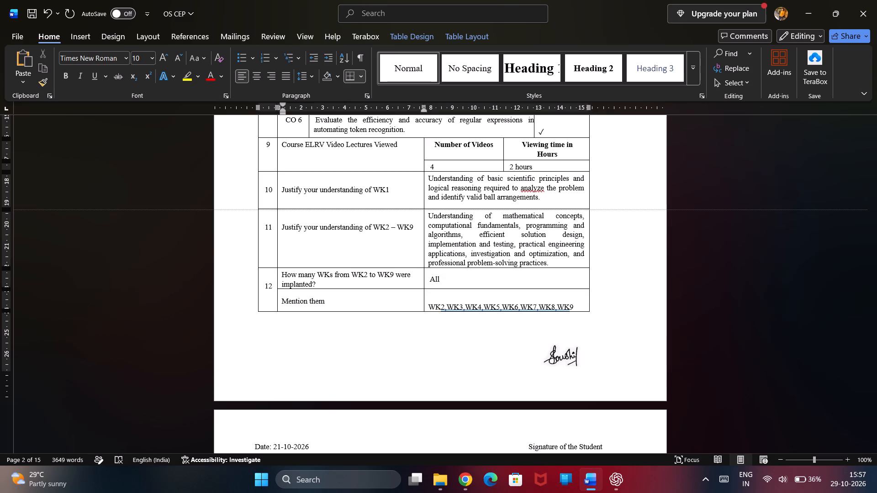
left_click_drag(421, 208, 422, 200)
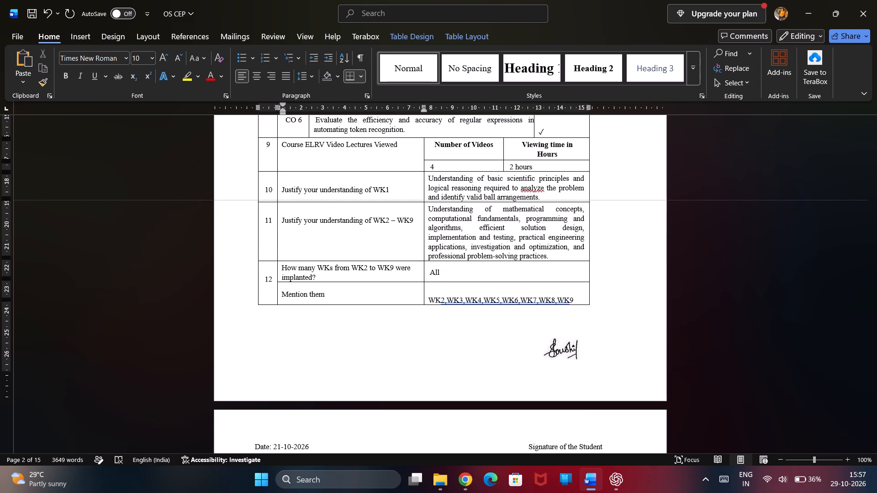
left_click_drag(422, 200, 422, 199)
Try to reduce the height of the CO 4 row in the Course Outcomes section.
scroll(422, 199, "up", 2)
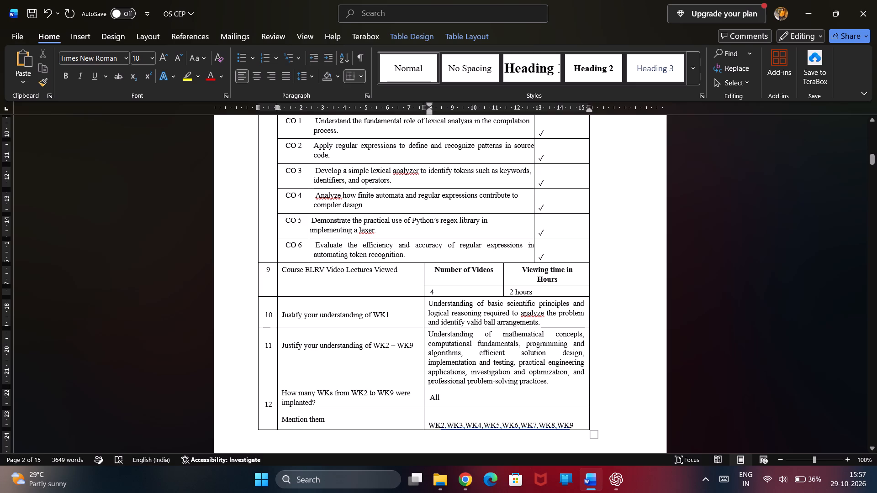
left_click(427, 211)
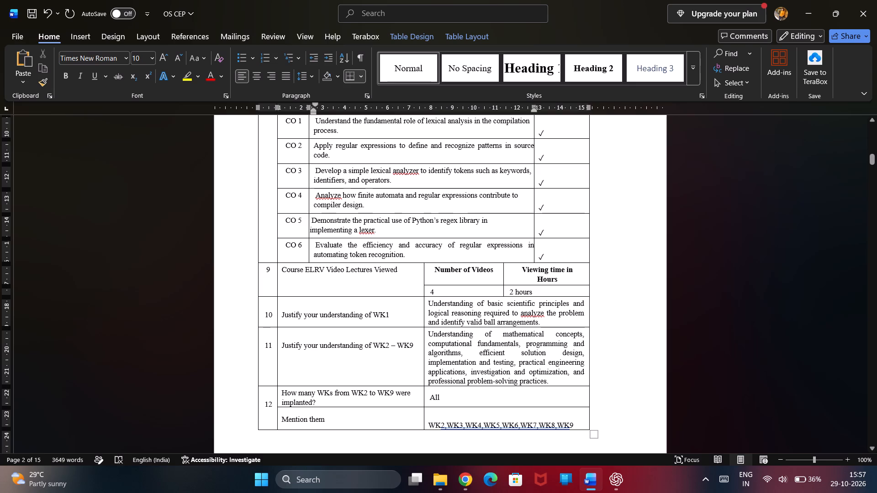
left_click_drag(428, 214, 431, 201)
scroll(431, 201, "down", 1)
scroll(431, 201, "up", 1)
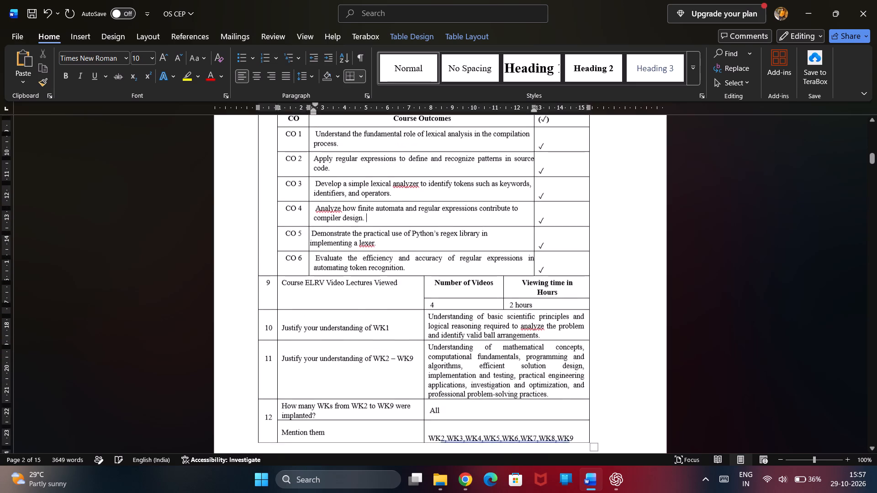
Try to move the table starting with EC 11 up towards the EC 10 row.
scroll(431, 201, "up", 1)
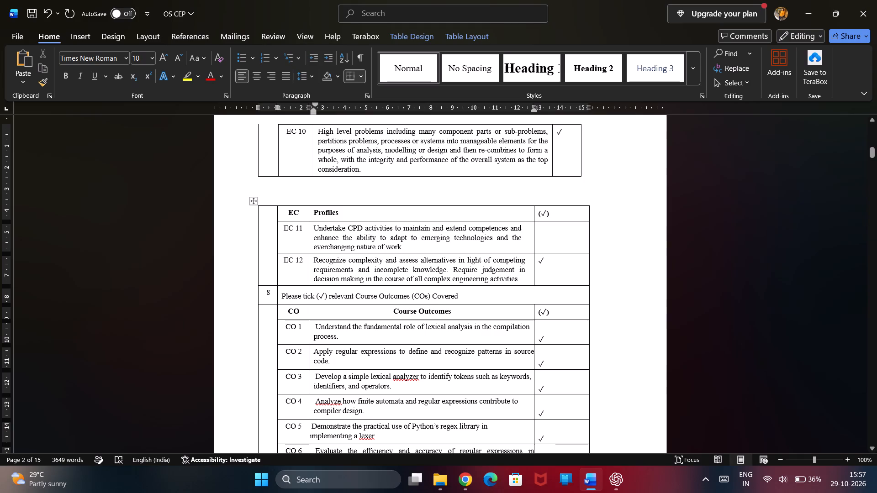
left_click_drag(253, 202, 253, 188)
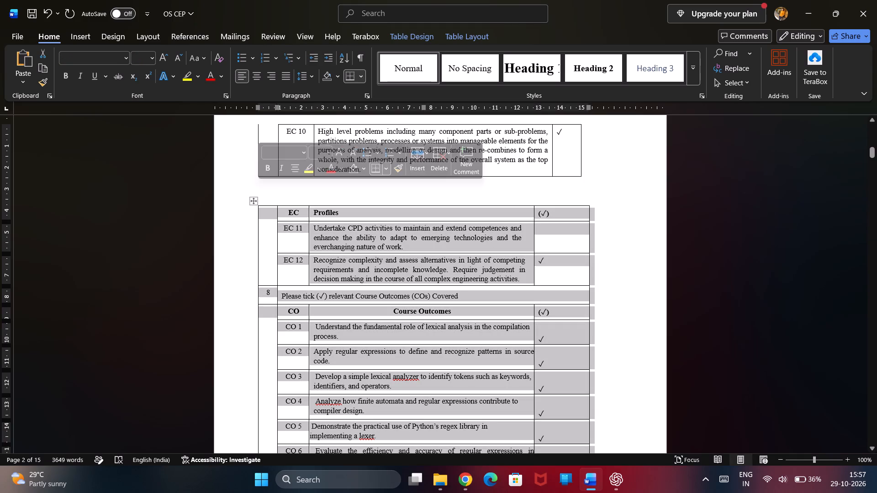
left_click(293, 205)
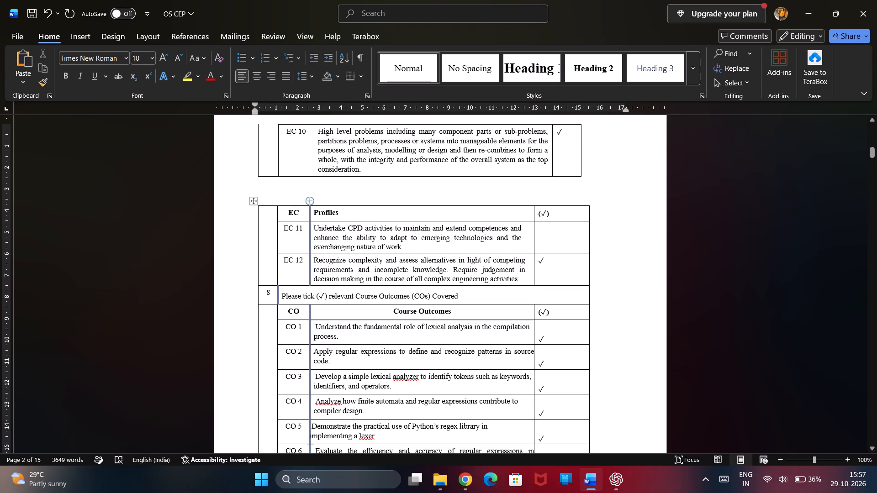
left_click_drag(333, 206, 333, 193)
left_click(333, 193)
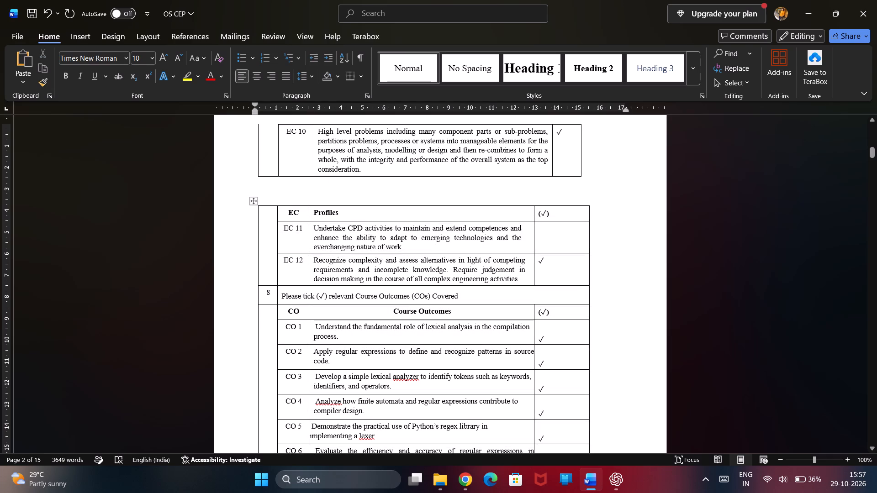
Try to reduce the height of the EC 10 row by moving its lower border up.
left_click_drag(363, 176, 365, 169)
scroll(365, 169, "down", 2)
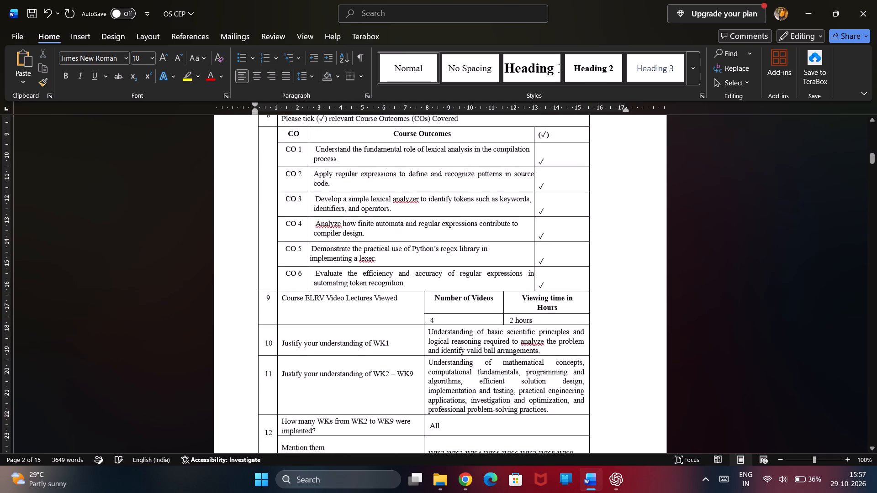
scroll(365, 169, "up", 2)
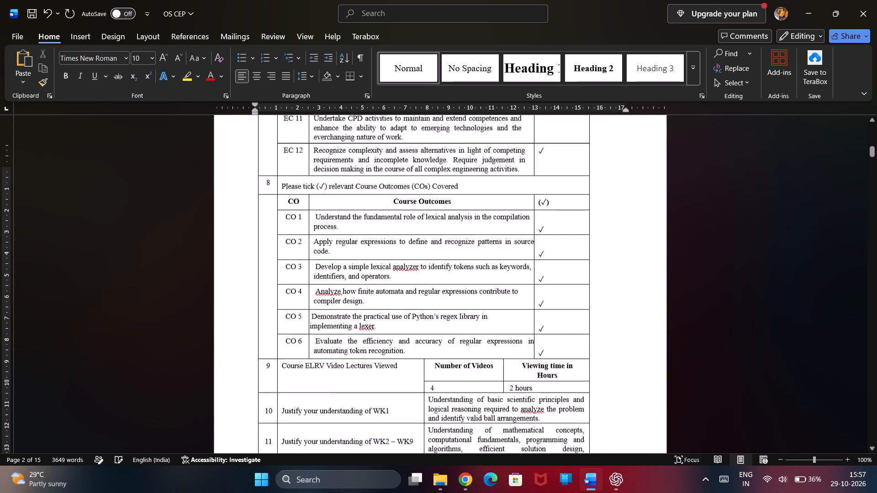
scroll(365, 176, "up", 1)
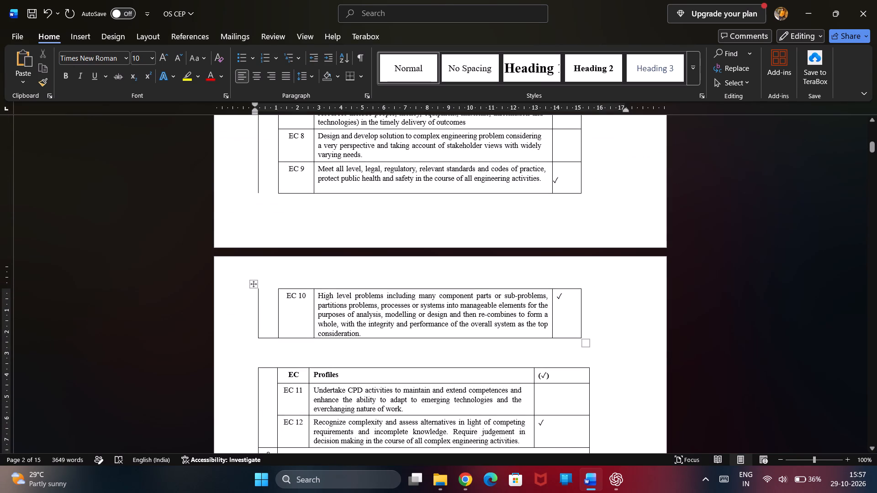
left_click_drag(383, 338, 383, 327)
Reduce the height of the EC 9 row by moving its lower border up to its text.
left_click_drag(421, 192, 422, 181)
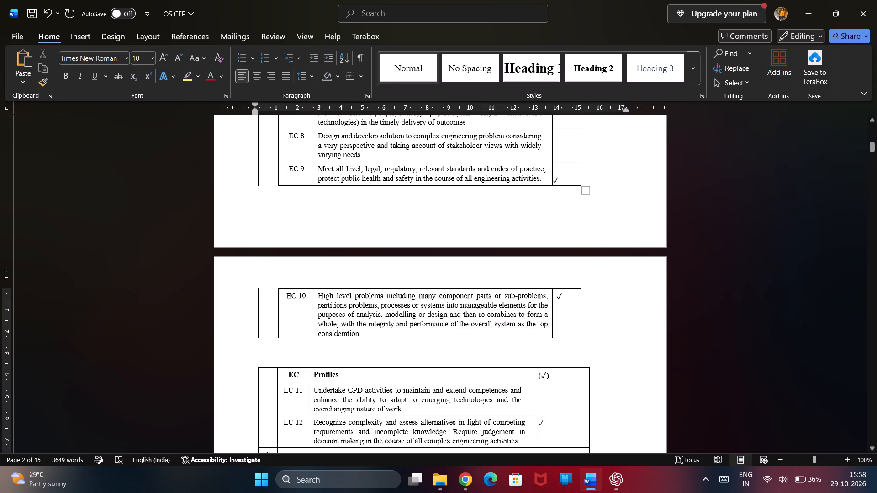
Delete the extra blank line between the EC 10 row and the EC 11 table, and save the document.
left_click(407, 366)
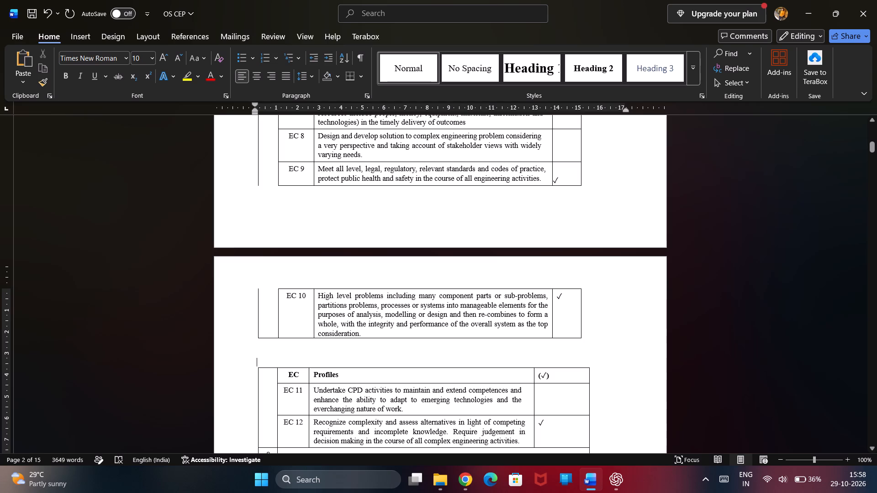
triple_click(413, 352)
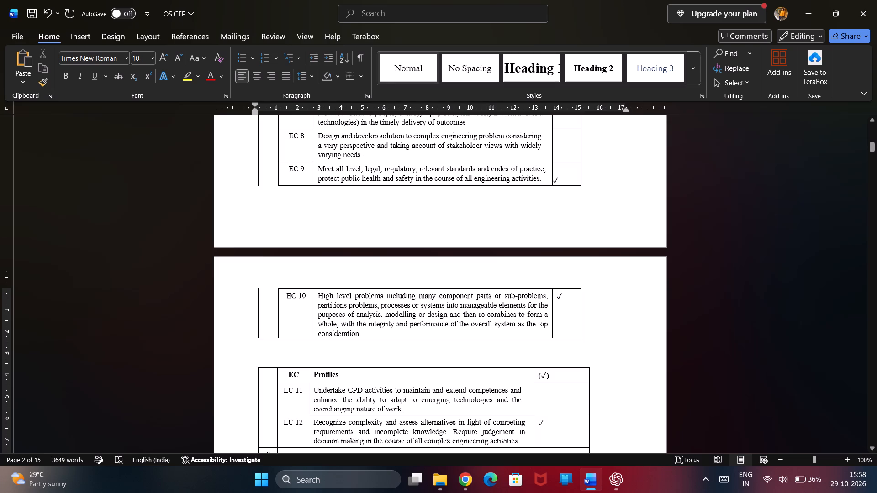
left_click(413, 352)
key("BackSpace")
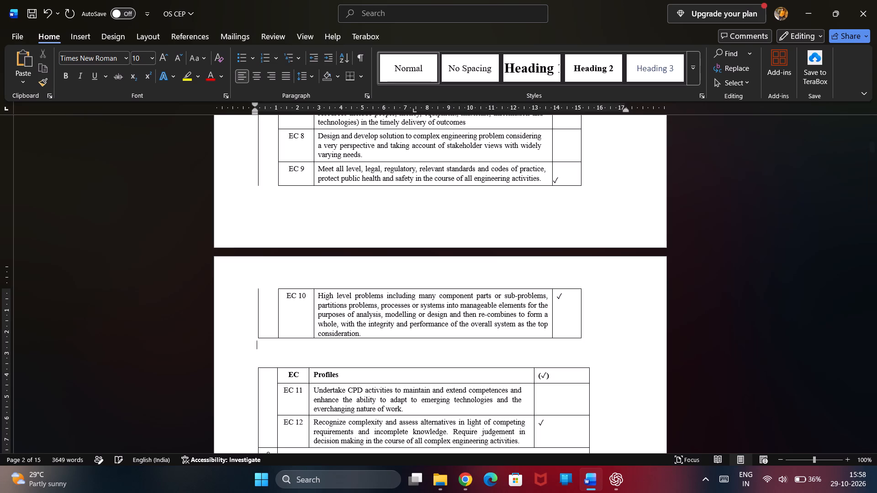
key("BackSpace")
key("BackSpace")
key("BackSpace")
key("Delete")
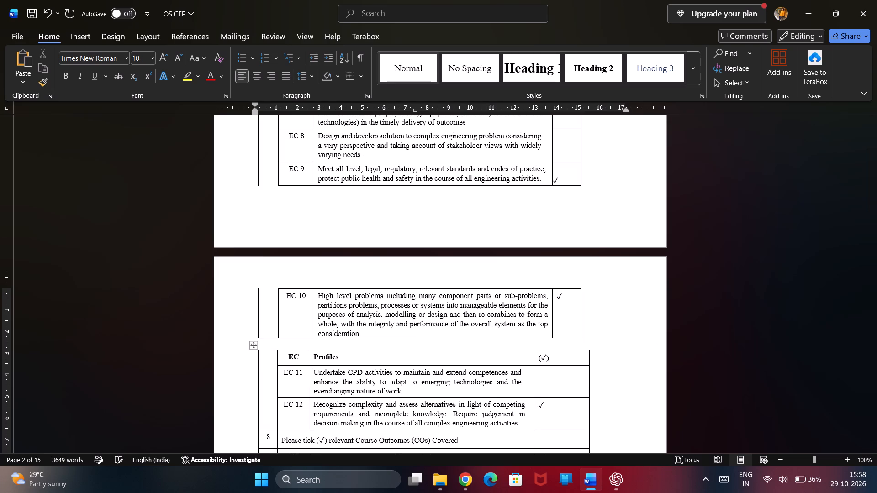
scroll(413, 352, "down", 4)
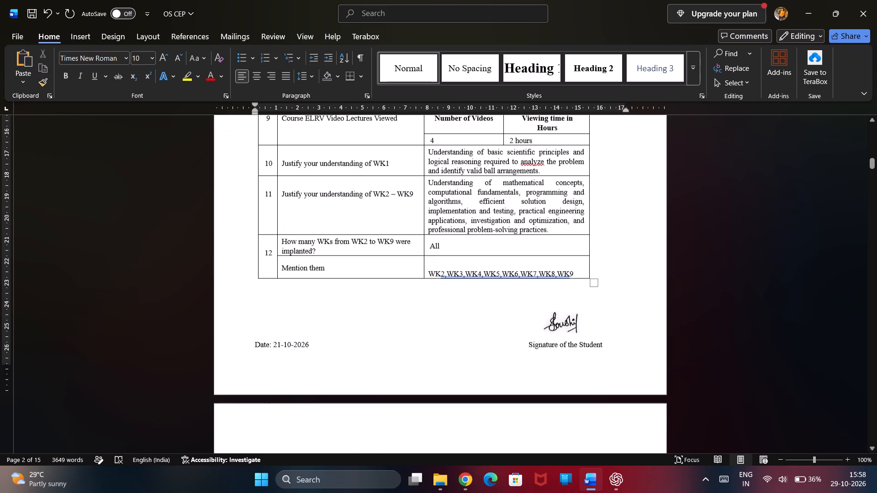
scroll(413, 352, "up", 4)
key("ctrl+s")
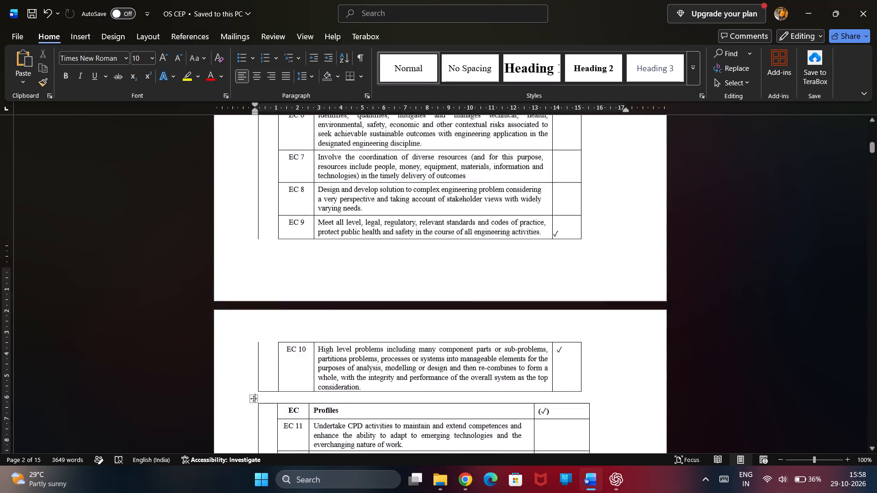
scroll(527, 198, "up", 3)
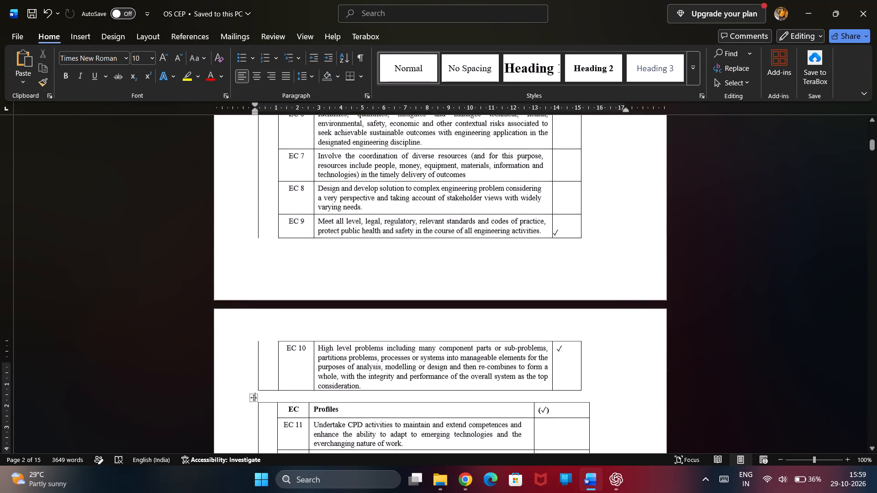
scroll(527, 198, "up", 3)
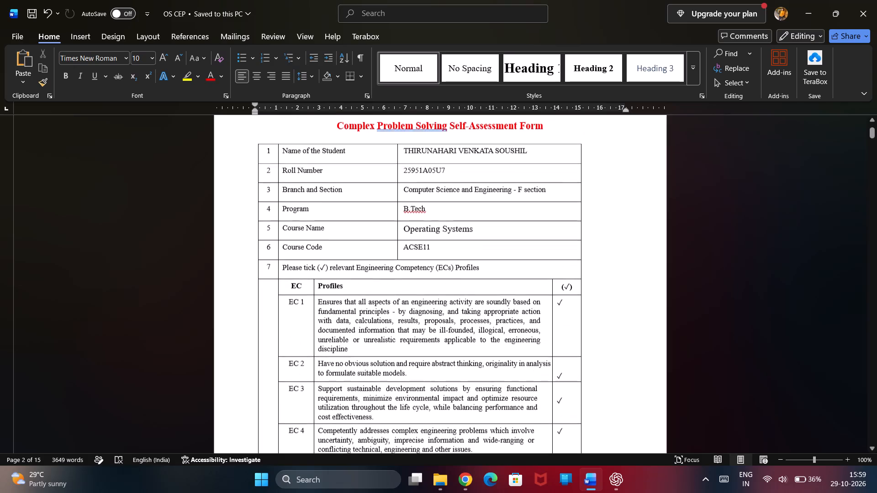
scroll(527, 198, "up", 1)
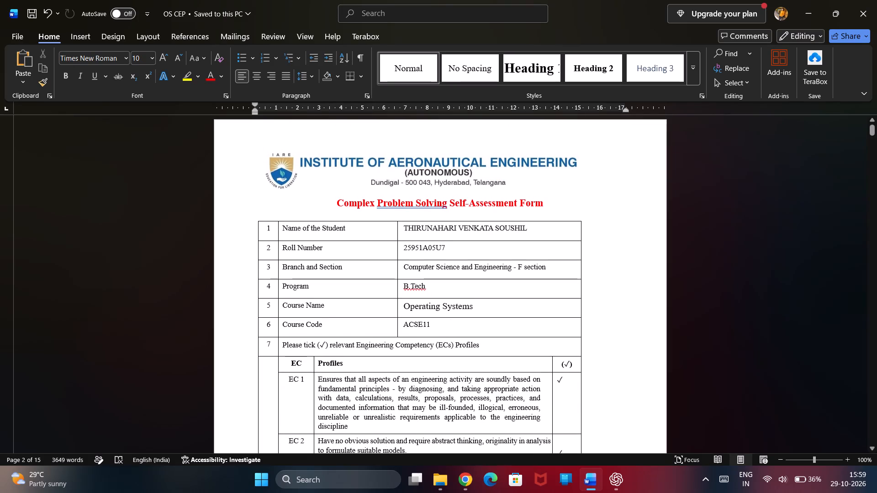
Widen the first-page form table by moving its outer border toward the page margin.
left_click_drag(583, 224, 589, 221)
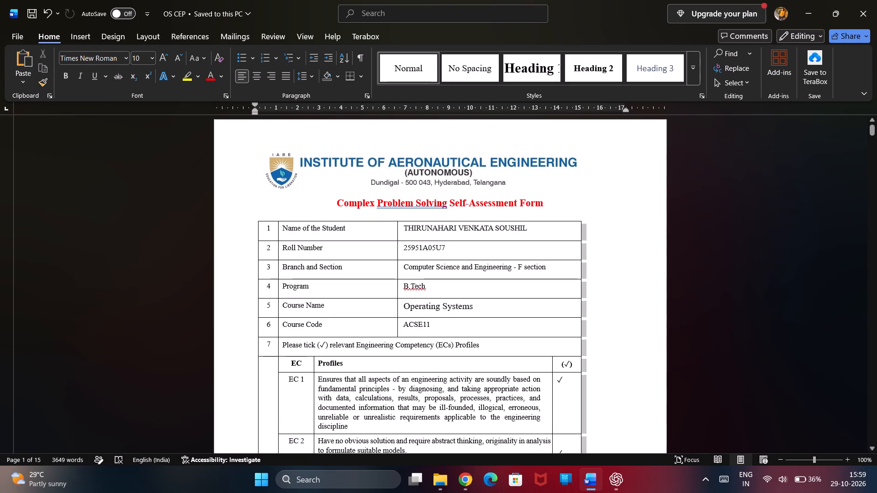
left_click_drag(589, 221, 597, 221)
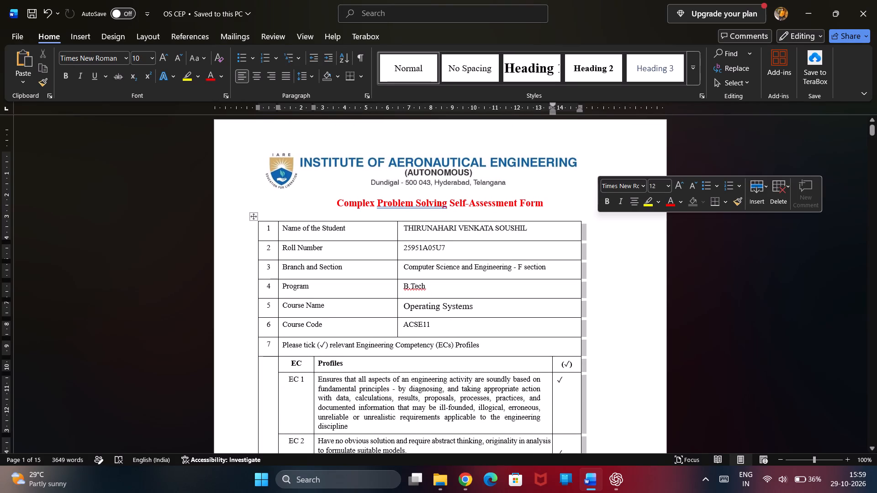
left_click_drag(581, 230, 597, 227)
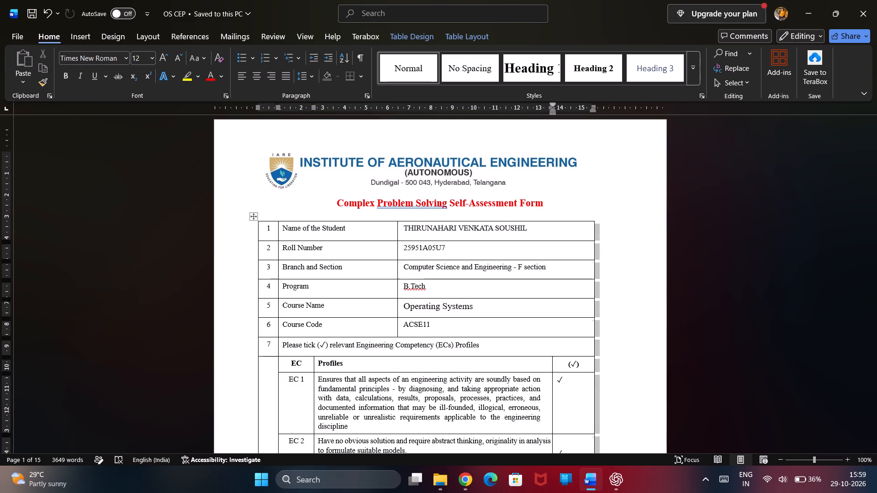
Widen the EC 10 row on the second page so its outer border aligns with the EC 11 table below it.
scroll(597, 227, "down", 3)
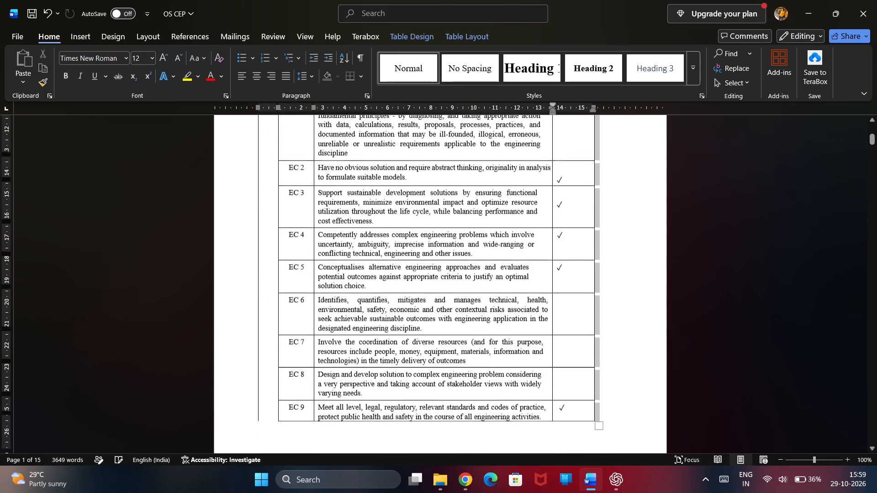
scroll(597, 227, "down", 4)
scroll(597, 227, "up", 1)
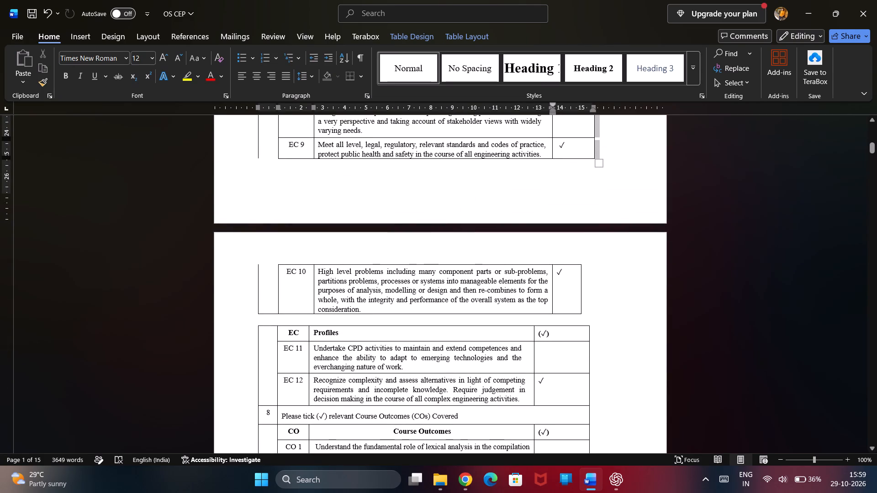
left_click_drag(581, 287, 595, 285)
left_click_drag(595, 285, 587, 289)
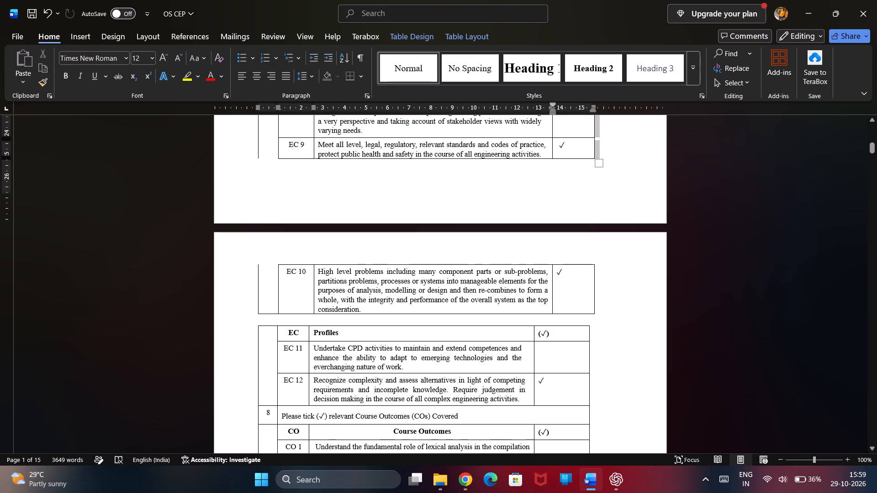
left_click_drag(587, 289, 585, 290)
left_click(595, 286)
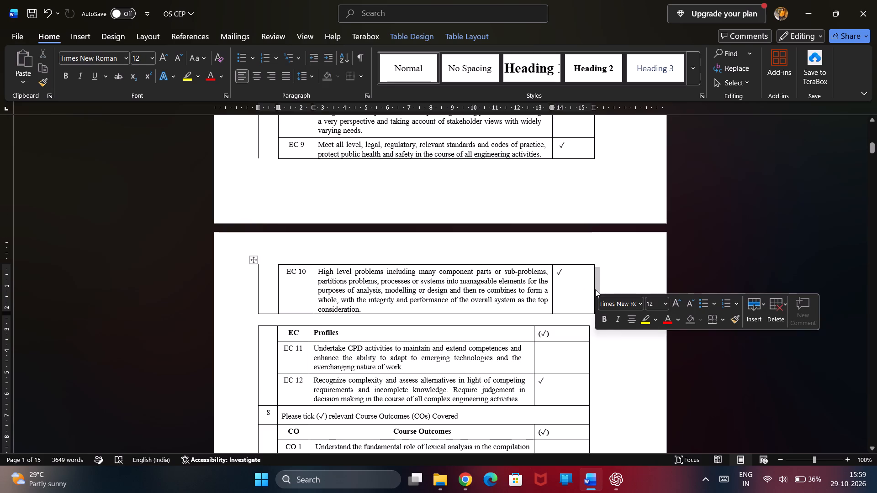
left_click_drag(593, 289, 588, 292)
Adjust the outer border of the first-page form table to align with the EC 10 row on the second page.
scroll(588, 292, "up", 1)
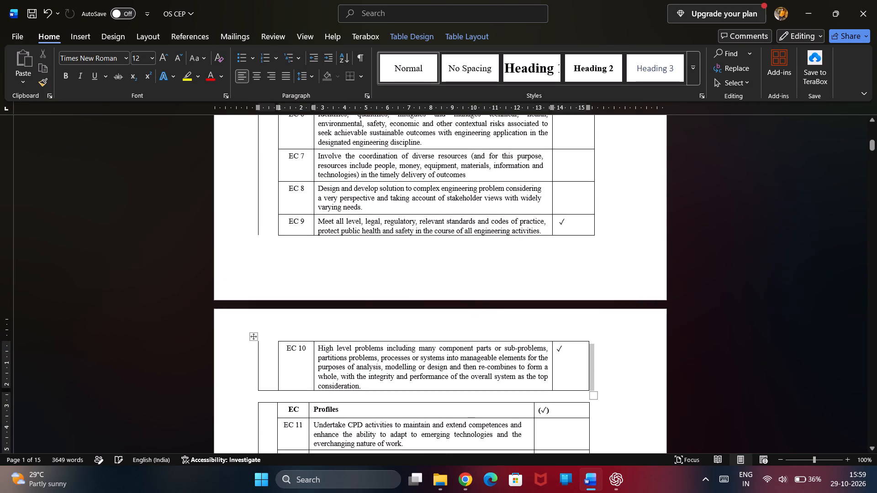
left_click(597, 205)
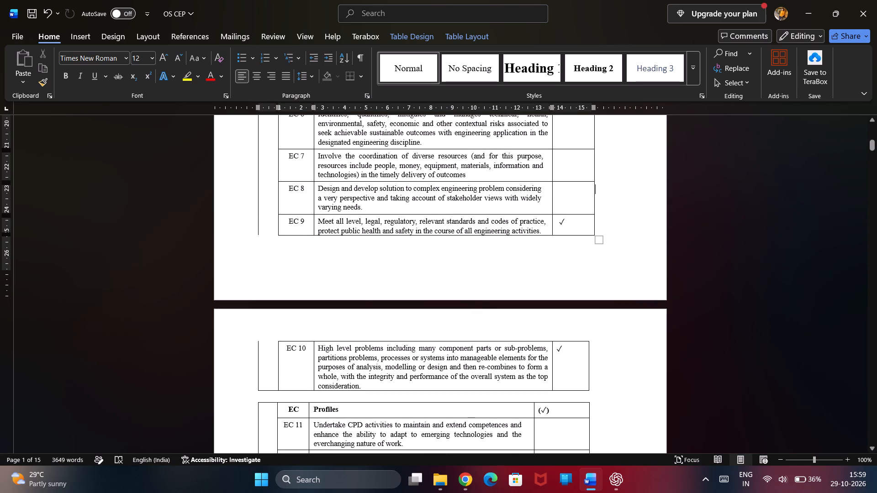
left_click(594, 206)
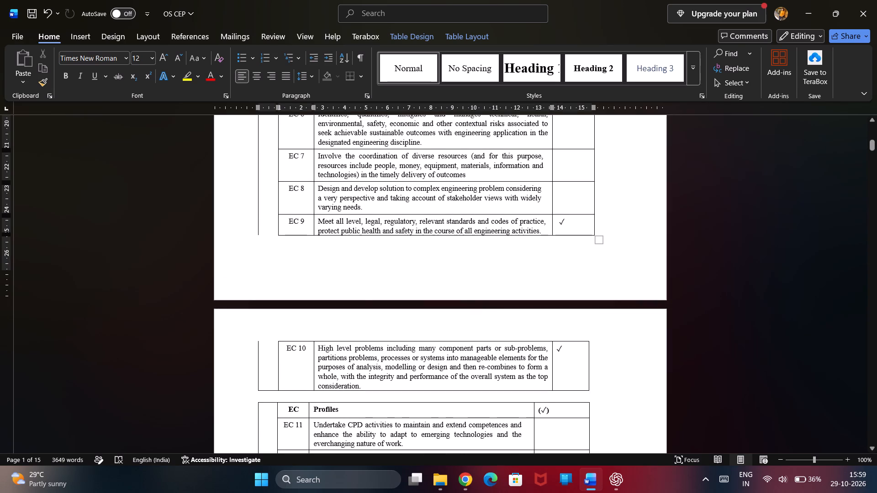
left_click(595, 208)
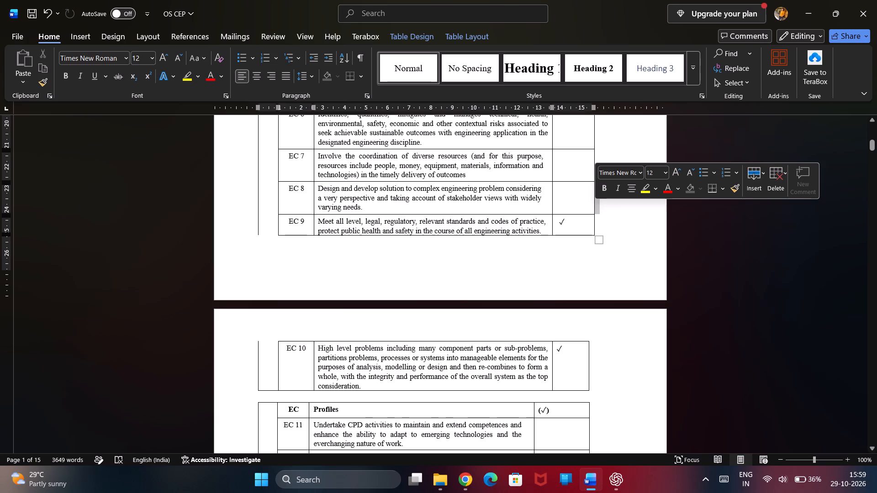
left_click(594, 208)
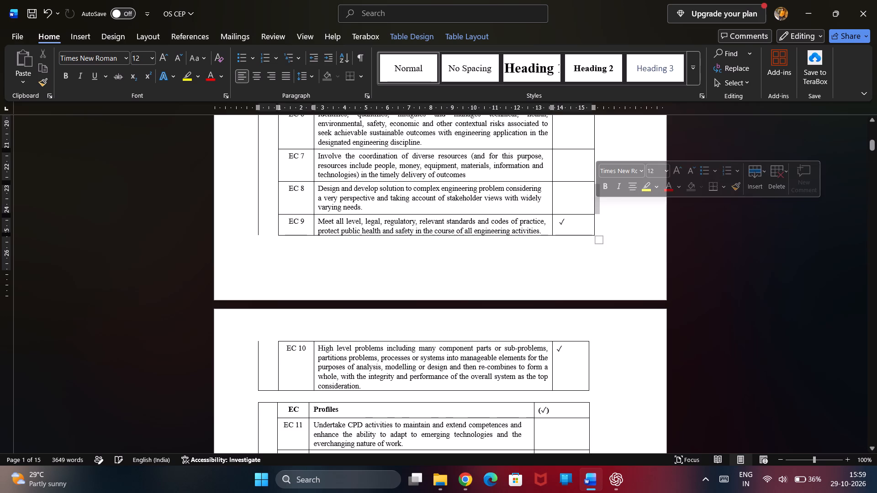
left_click_drag(593, 222, 591, 223)
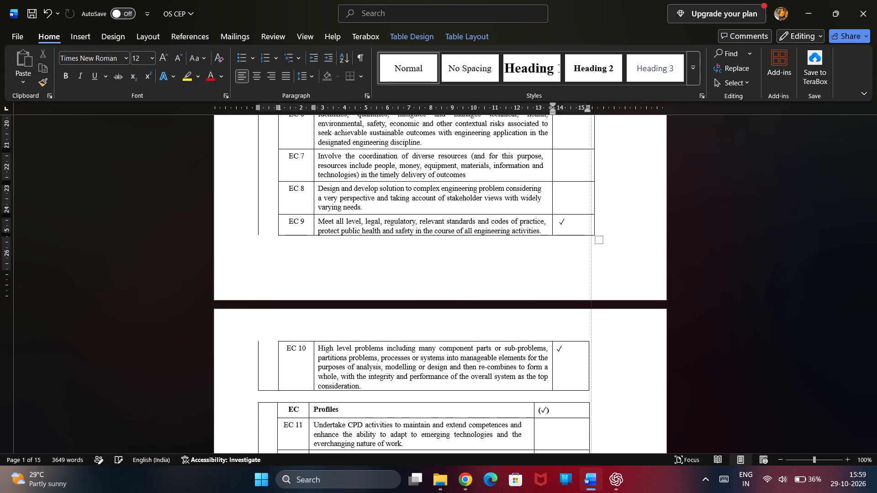
left_click_drag(591, 223, 586, 224)
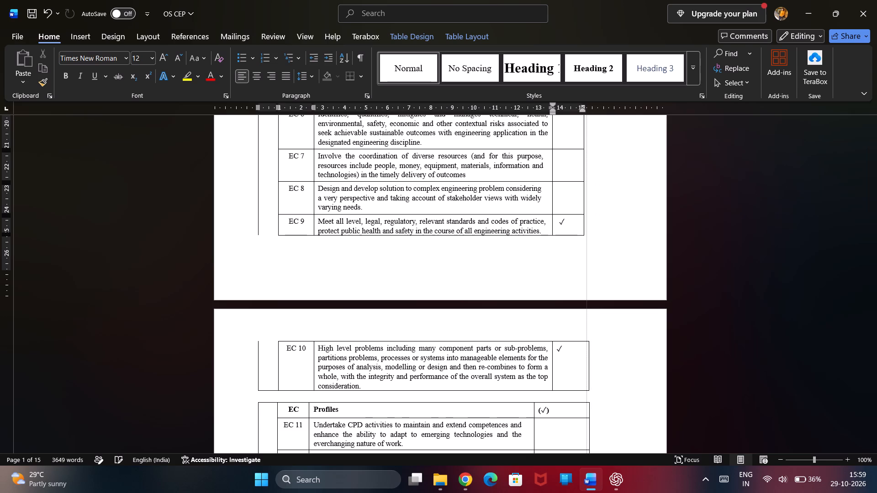
left_click_drag(586, 224, 588, 224)
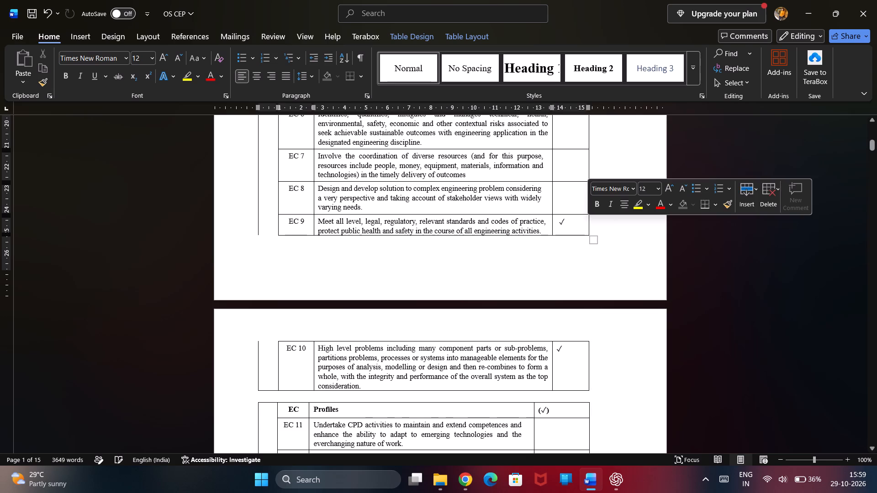
Copy the tick from the EC 9 row into the EC 6, EC 7 and EC 8 rows, and indent the EC 6 tick by one space.
scroll(588, 224, "up", 2)
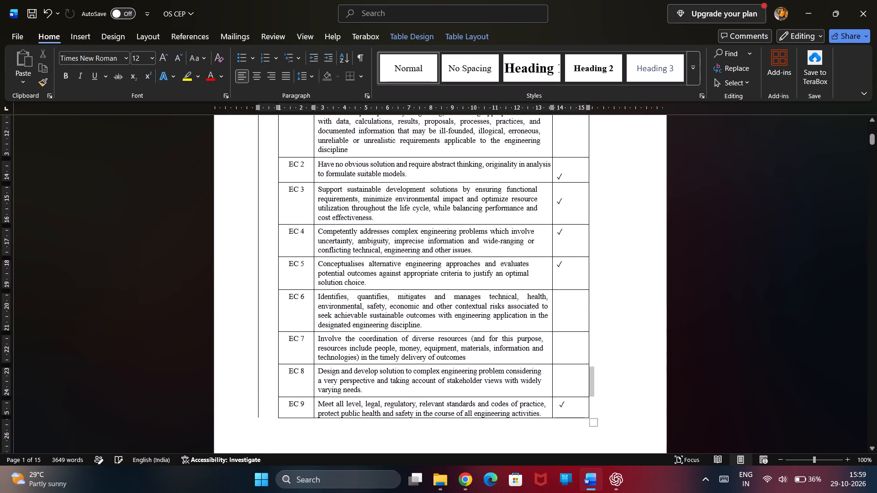
scroll(588, 224, "up", 1)
scroll(576, 321, "down", 1)
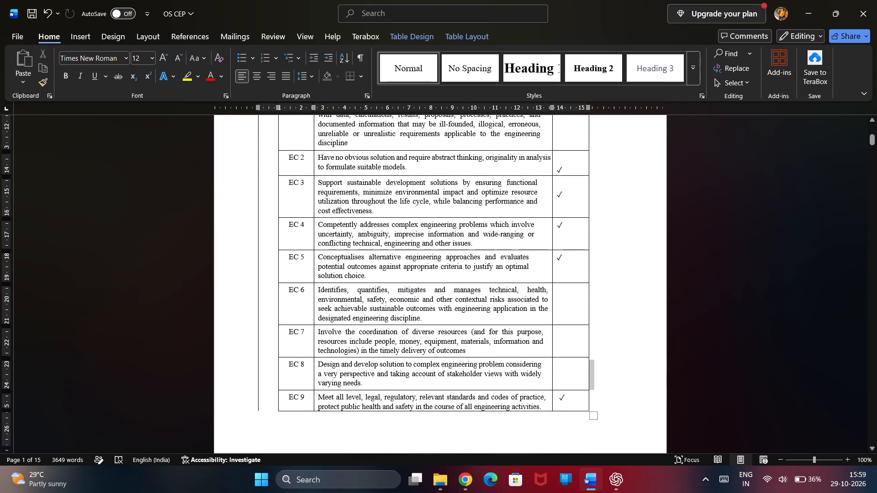
left_click(567, 400)
left_click(567, 400)
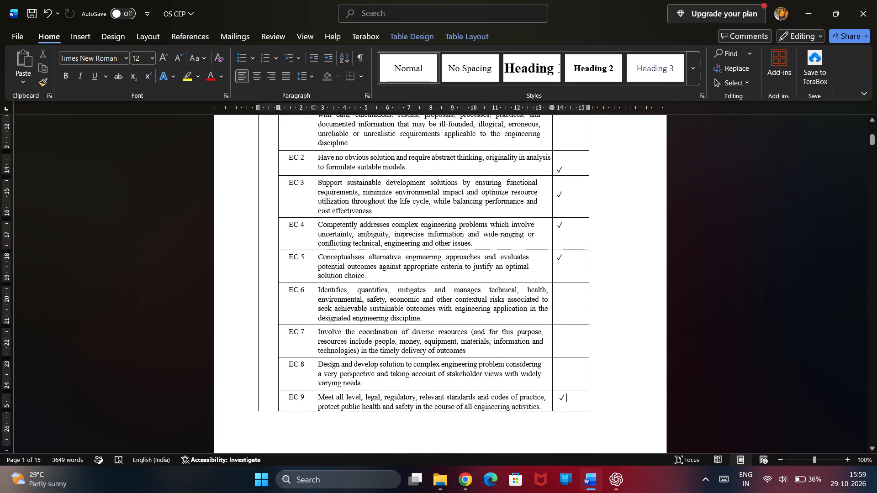
left_click_drag(566, 400, 559, 400)
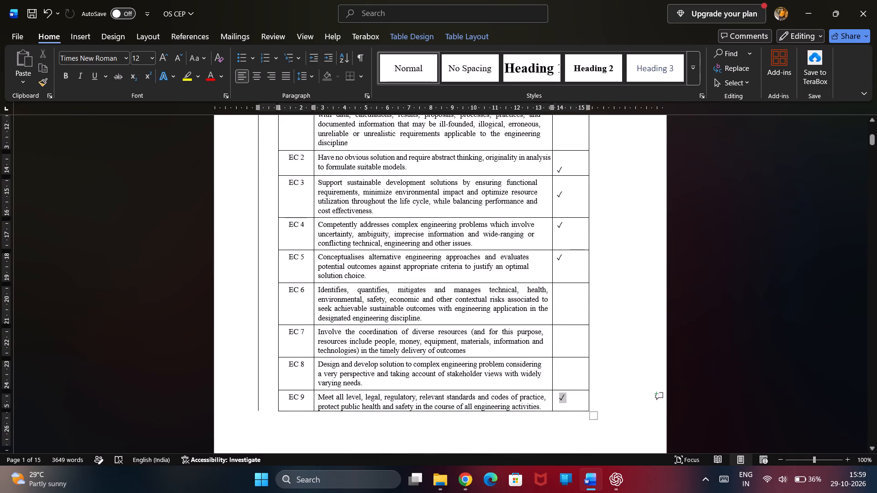
key("ctrl+c")
left_click(559, 400)
left_click(566, 292)
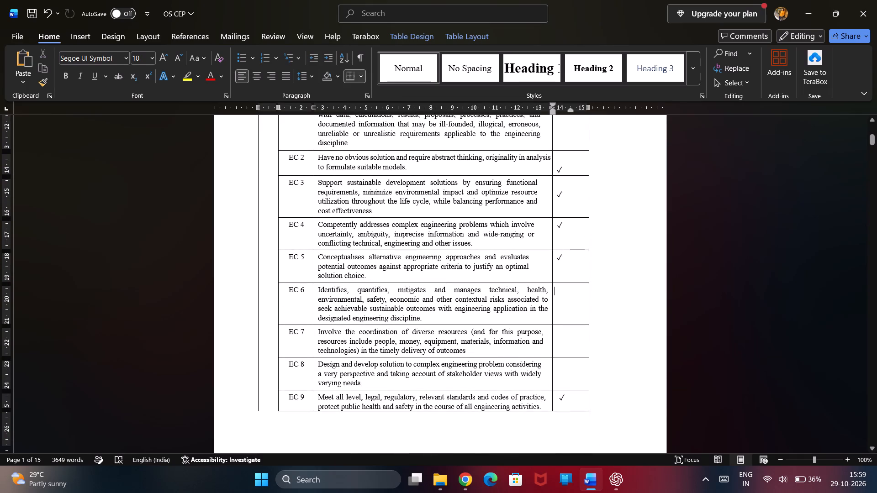
key("ctrl+v")
left_click(565, 334)
left_click(565, 334, "ctrl")
key("ctrl+v")
left_click(565, 370)
key("ctrl+v")
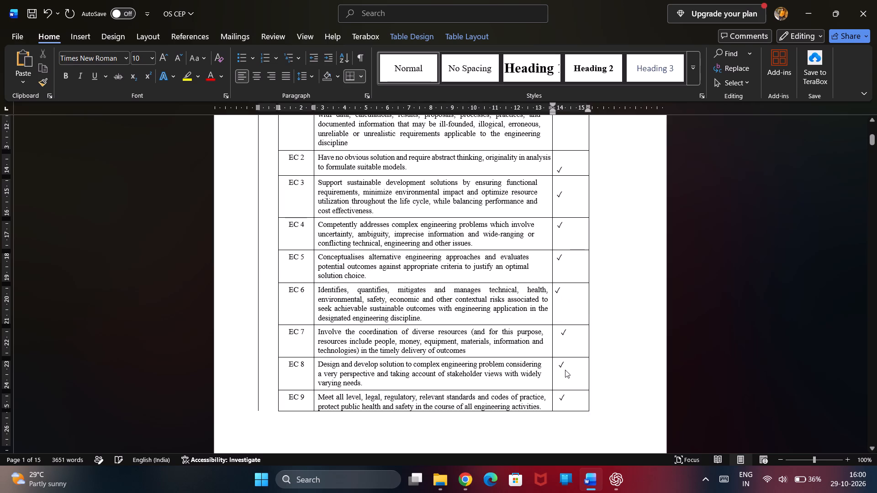
left_click(557, 292)
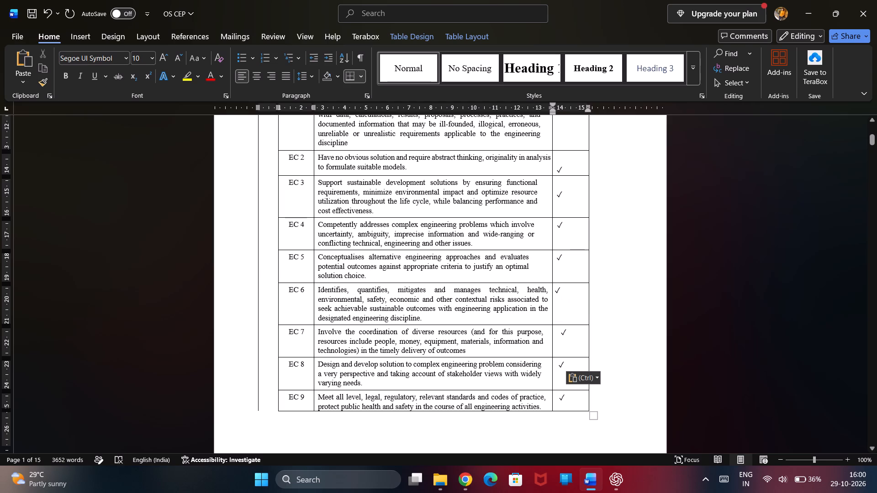
key("space")
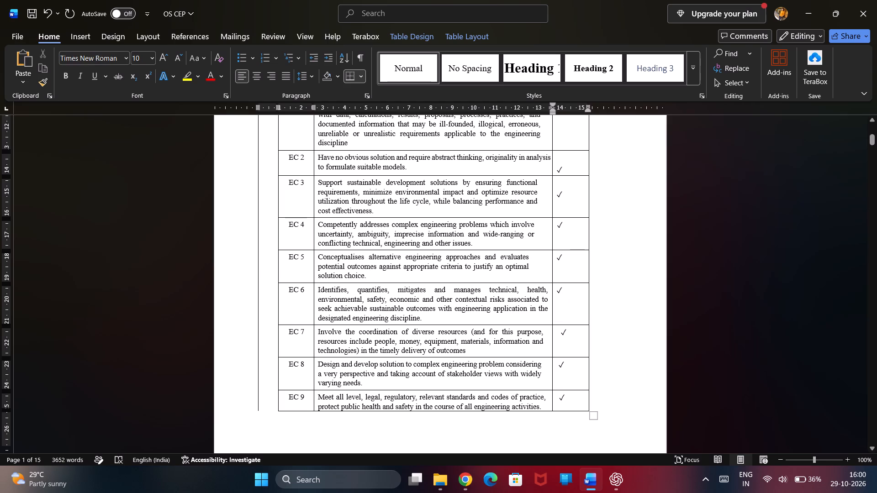
left_click(568, 400)
key("BackSpace")
key("BackSpace")
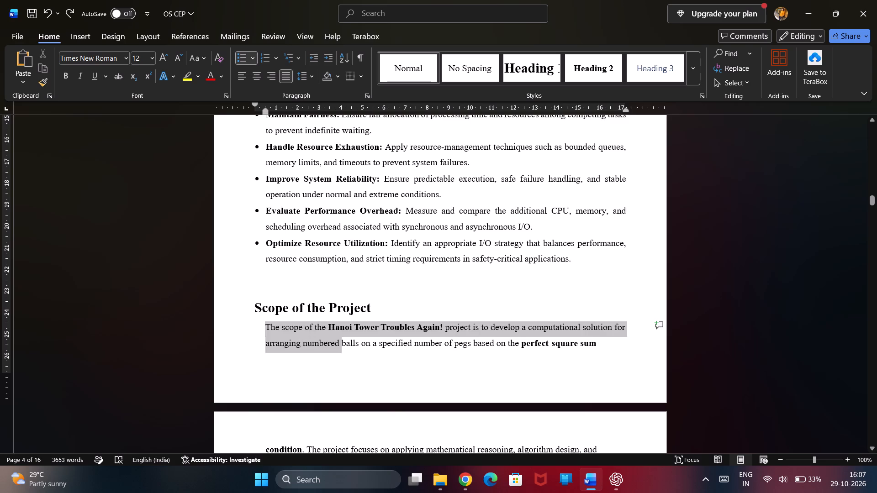
left_click_drag(334, 414, 349, 457)
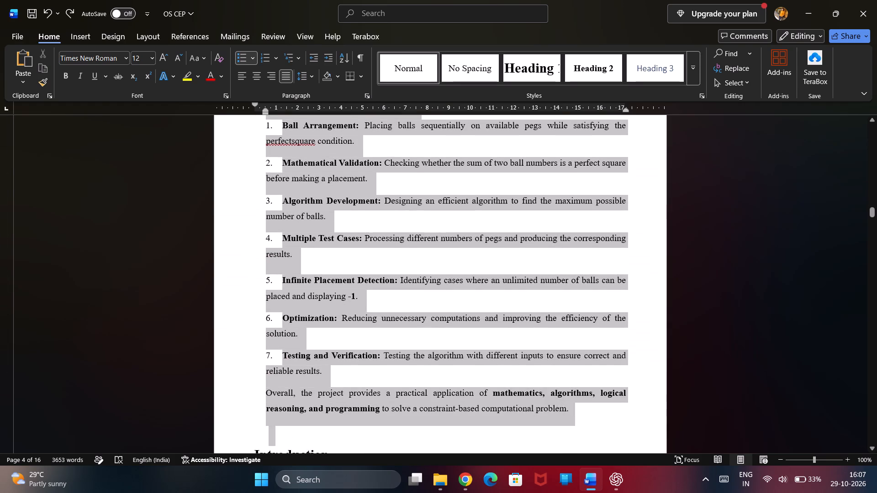
left_click_drag(349, 457, 610, 366)
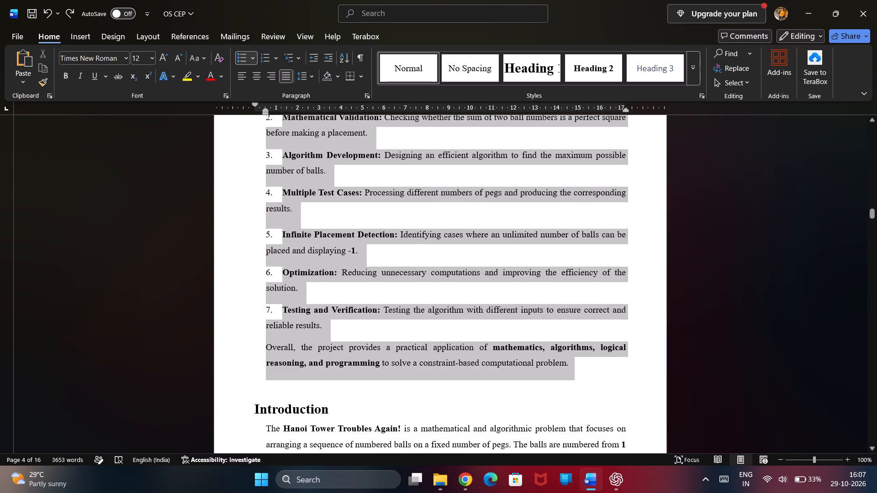
left_click_drag(610, 366, 573, 370)
scroll(573, 370, "up", 3)
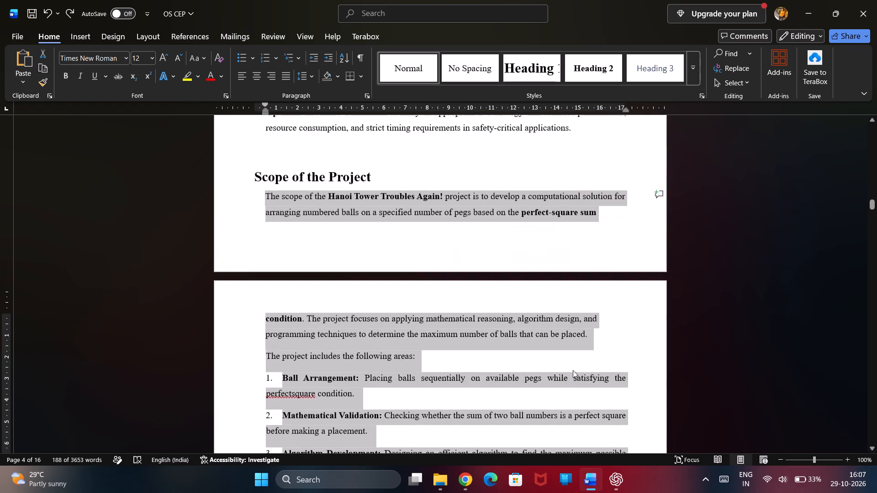
key("ctrl+v")
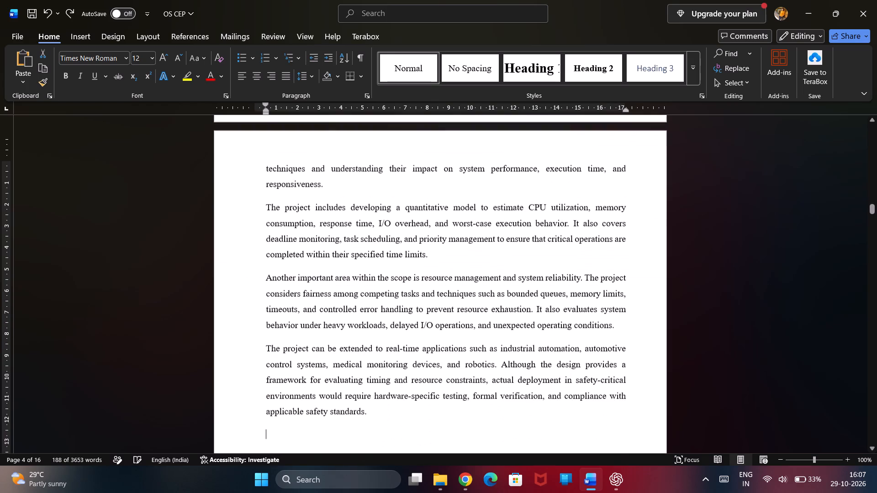
Widen the self-assessment form's first table on page 1 by extending its right edge almost to the body text's right margin.
scroll(573, 370, "up", 3)
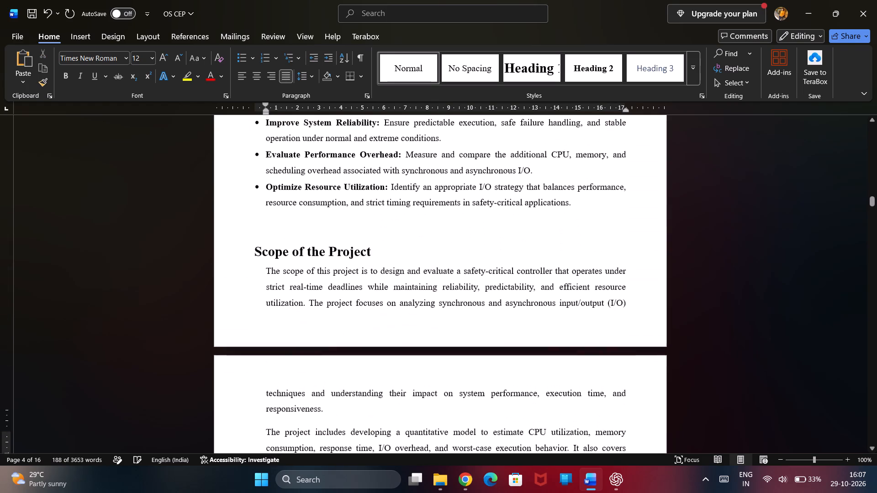
scroll(573, 370, "up", 10)
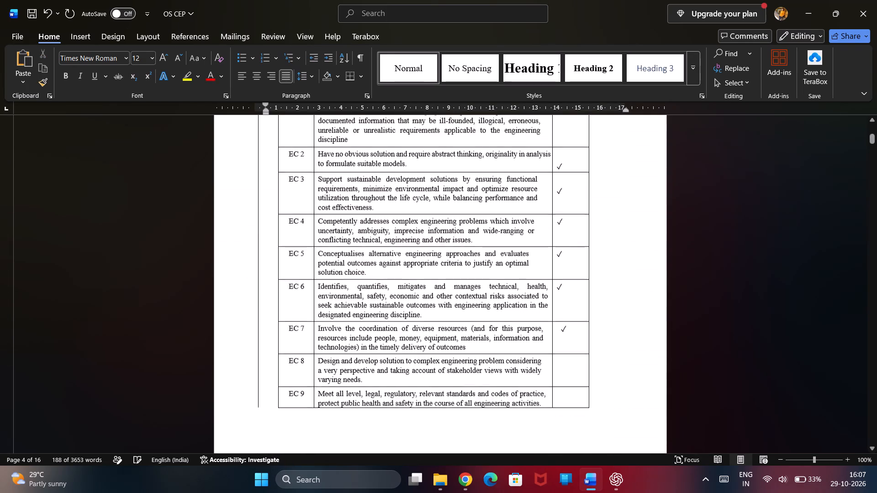
scroll(573, 370, "down", 2)
scroll(573, 370, "up", 3)
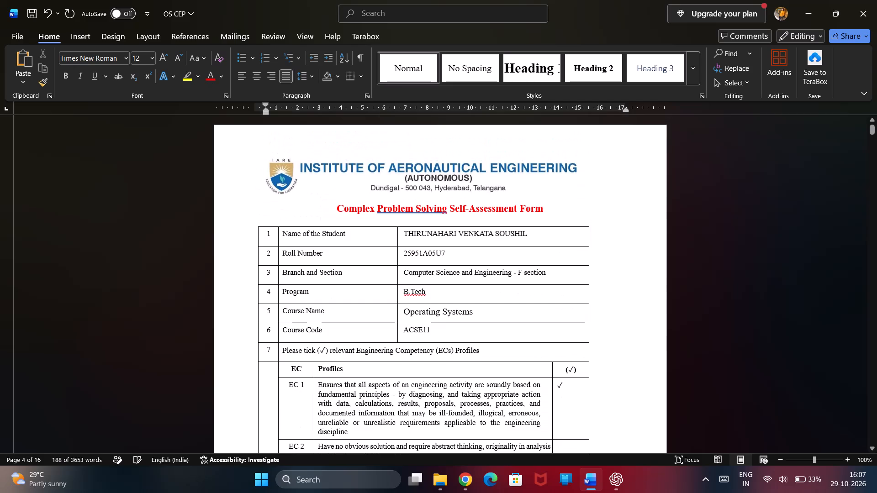
scroll(573, 370, "up", 1)
scroll(573, 370, "down", 1)
scroll(573, 370, "up", 1)
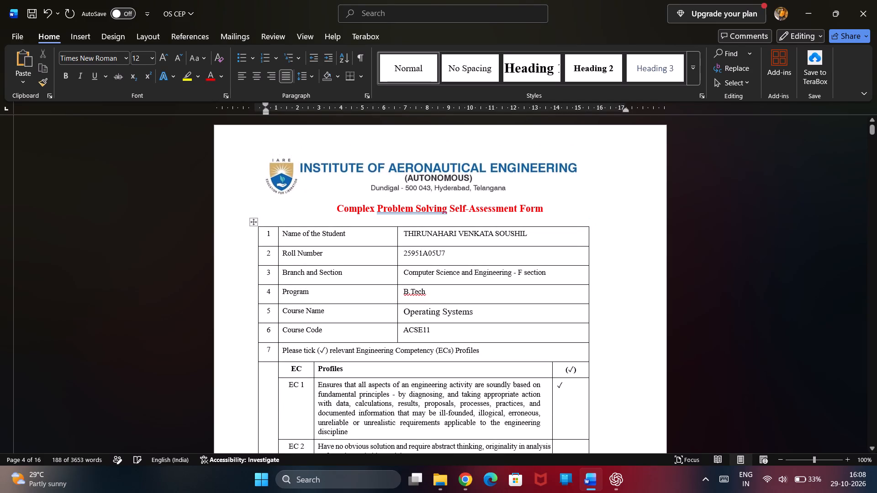
left_click_drag(589, 231, 600, 231)
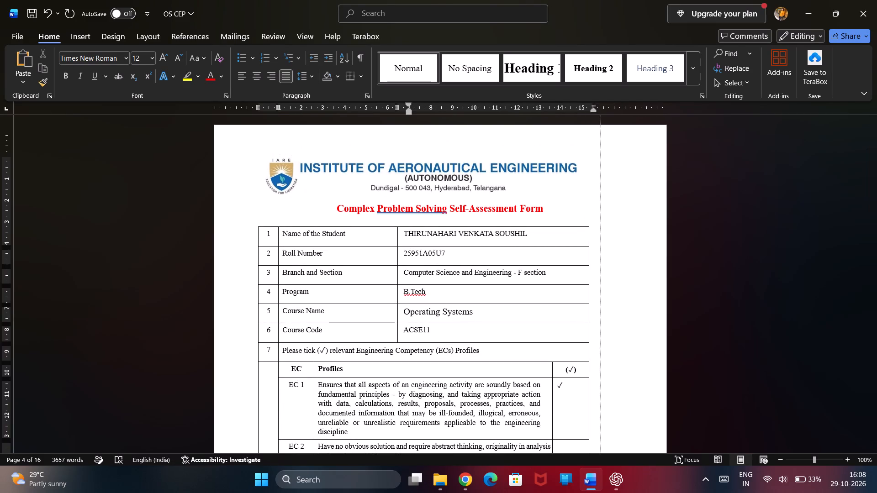
left_click_drag(600, 231, 612, 228)
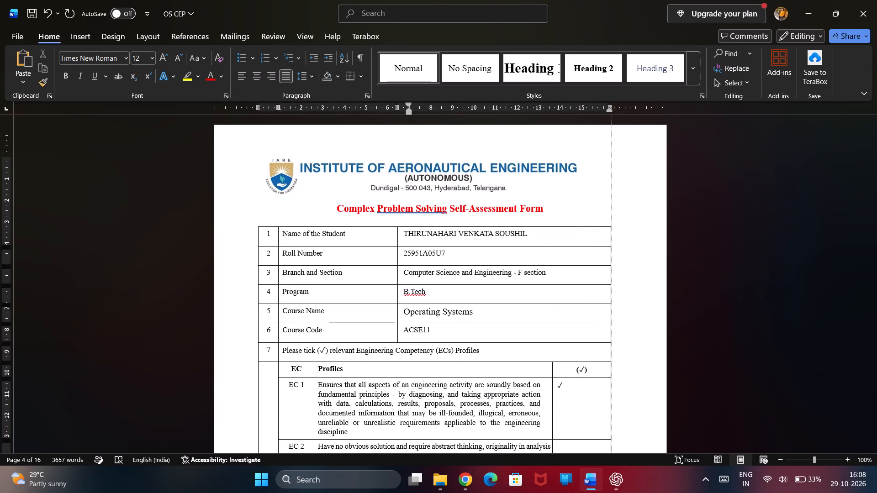
left_click_drag(612, 228, 620, 223)
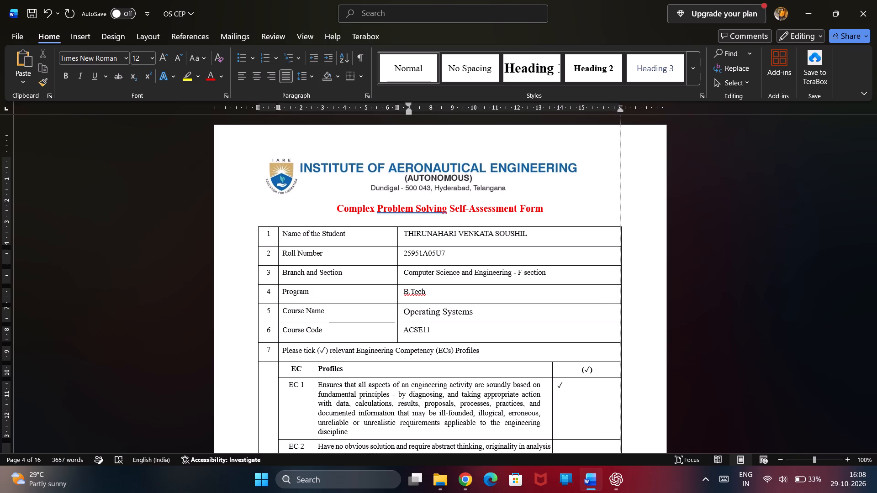
left_click_drag(620, 223, 620, 223)
Extend the right edge of the EC 10 row on page 2 to line up with the widened rows on page 1.
scroll(620, 223, "up", 1)
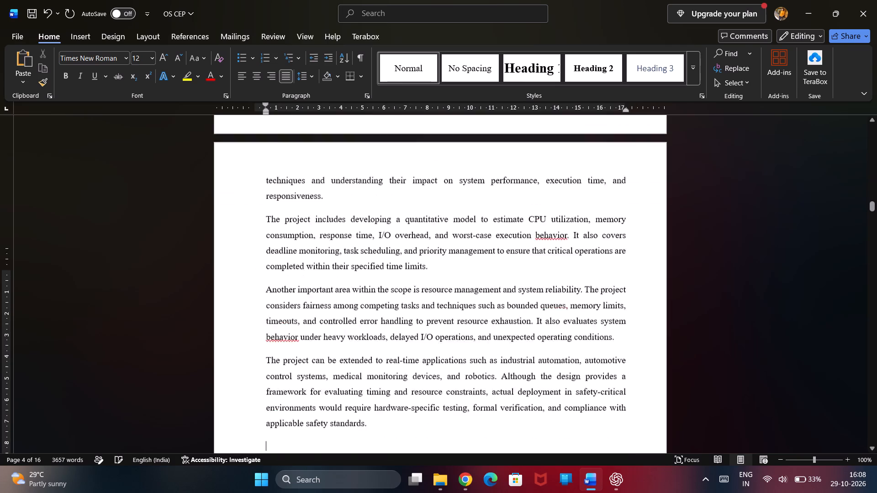
scroll(620, 223, "up", 5)
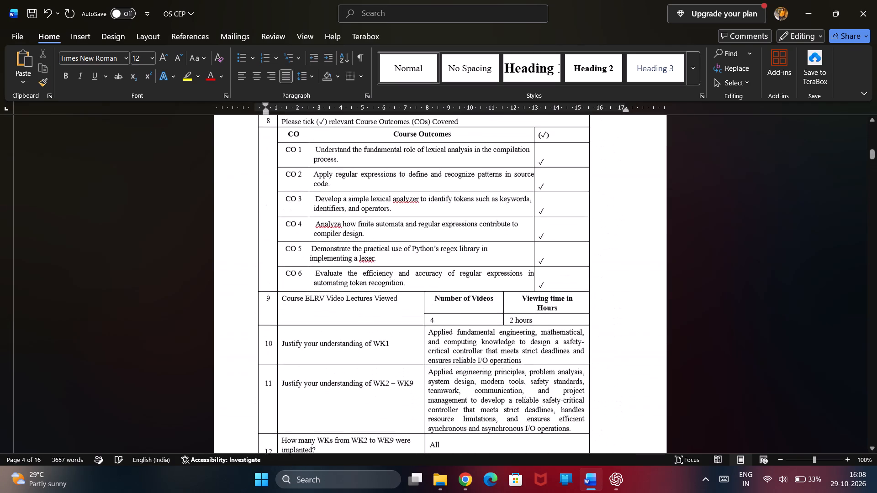
scroll(620, 223, "up", 2)
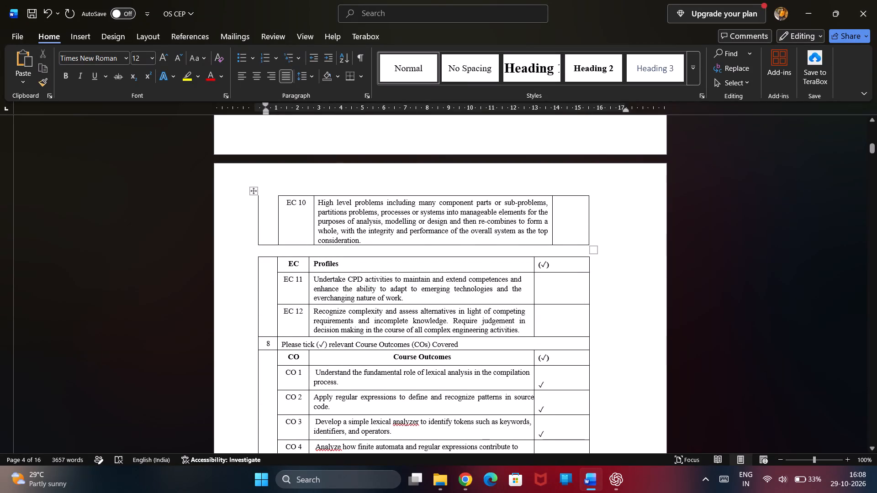
left_click_drag(589, 215, 609, 213)
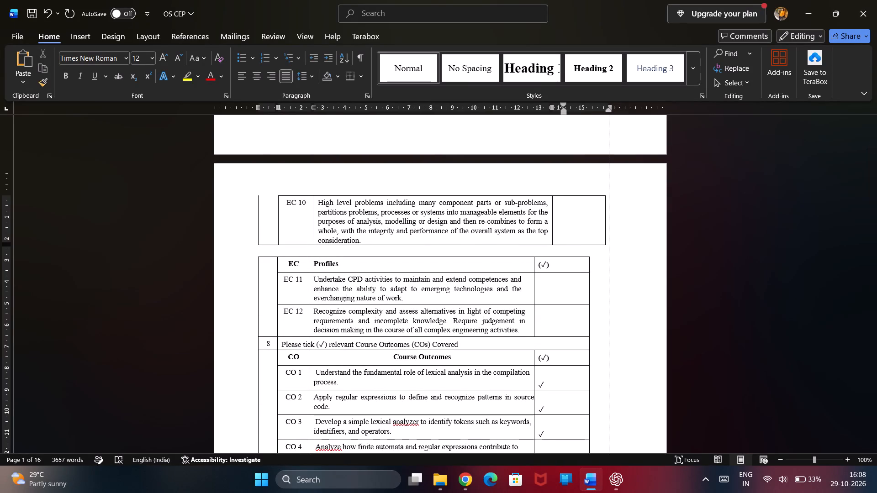
left_click_drag(609, 213, 618, 211)
scroll(618, 211, "up", 1)
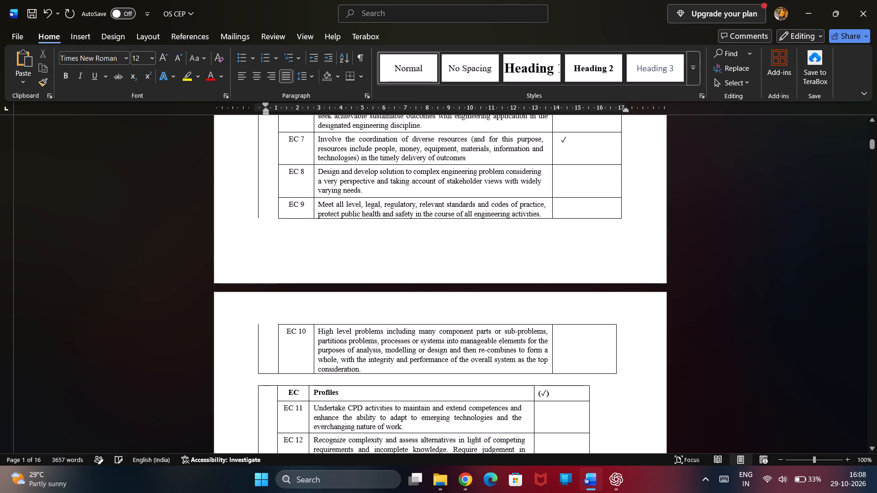
left_click_drag(616, 338, 624, 337)
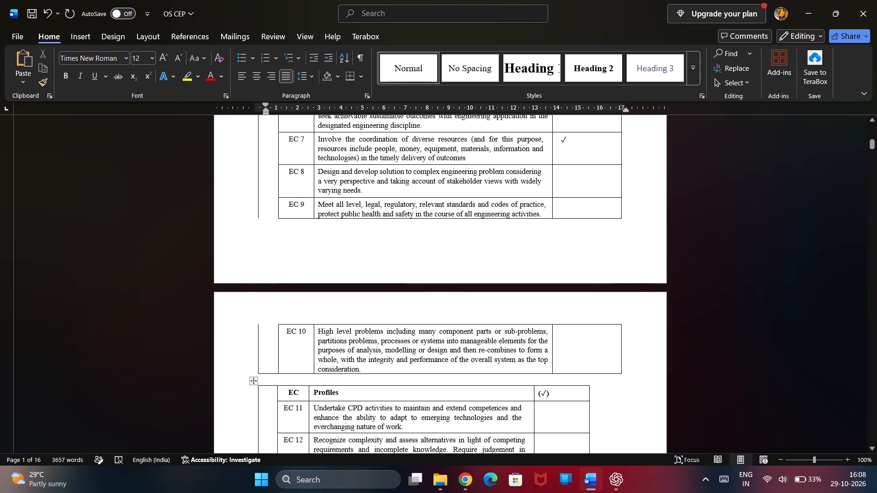
Widen the table holding EC 11, EC 12 and the Course Outcomes so its right edge matches the EC 10 row above.
left_click_drag(589, 395, 616, 393)
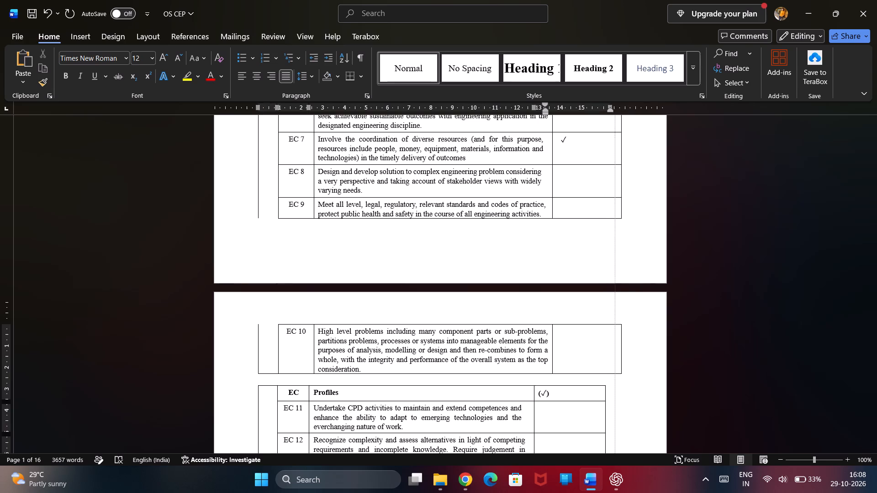
left_click_drag(616, 393, 619, 393)
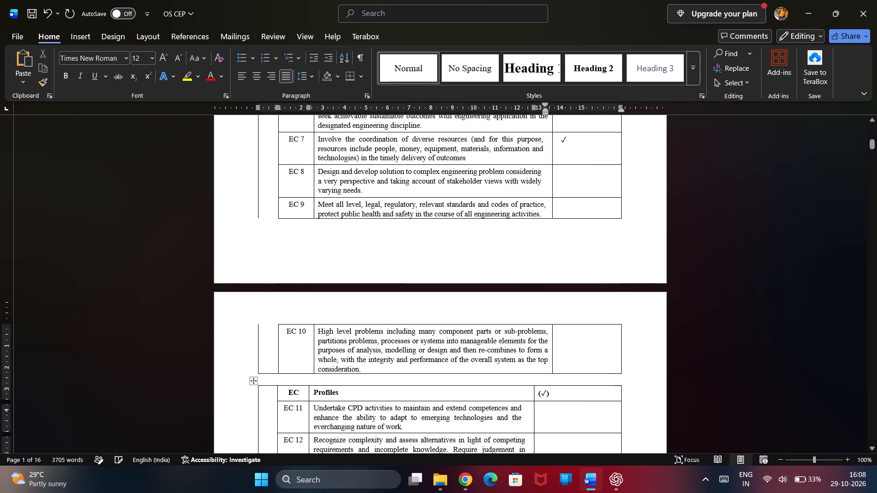
scroll(619, 393, "down", 2)
scroll(619, 393, "up", 1)
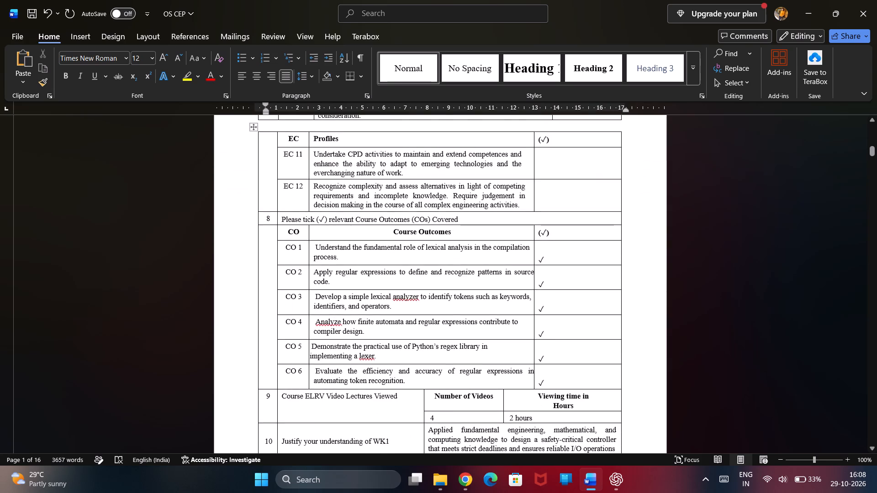
scroll(619, 393, "up", 1)
scroll(619, 393, "down", 3)
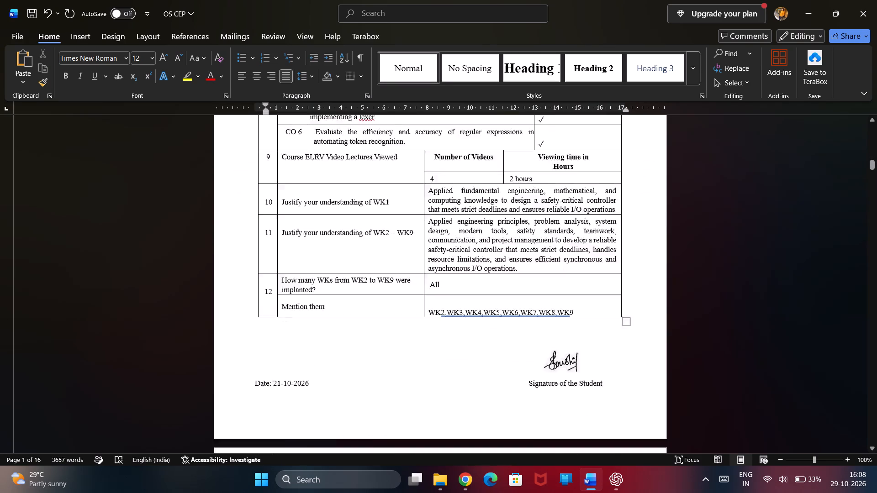
scroll(619, 393, "down", 1)
scroll(619, 393, "up", 1)
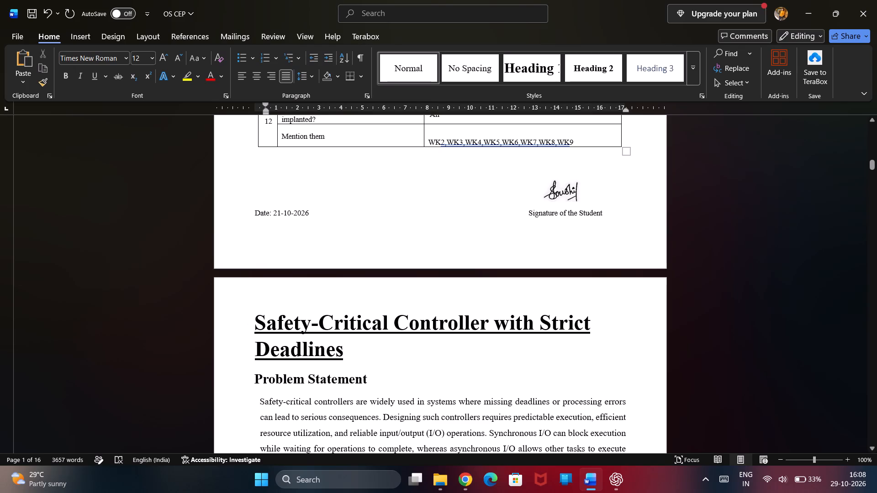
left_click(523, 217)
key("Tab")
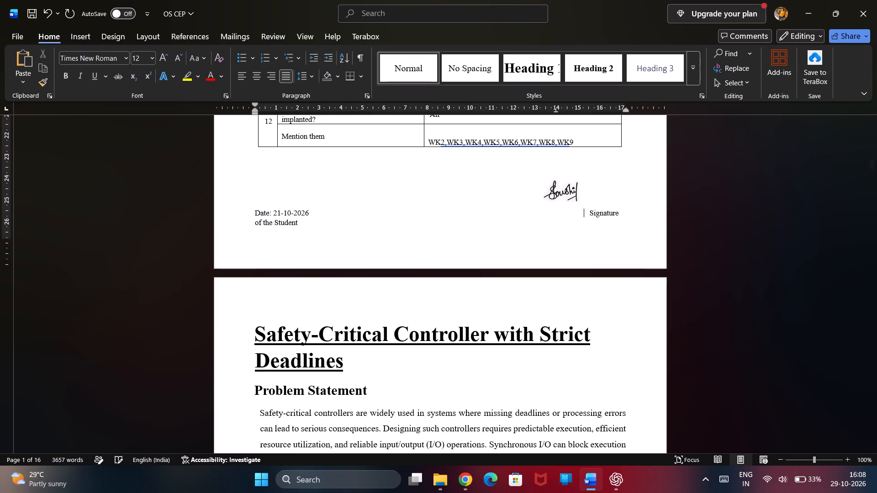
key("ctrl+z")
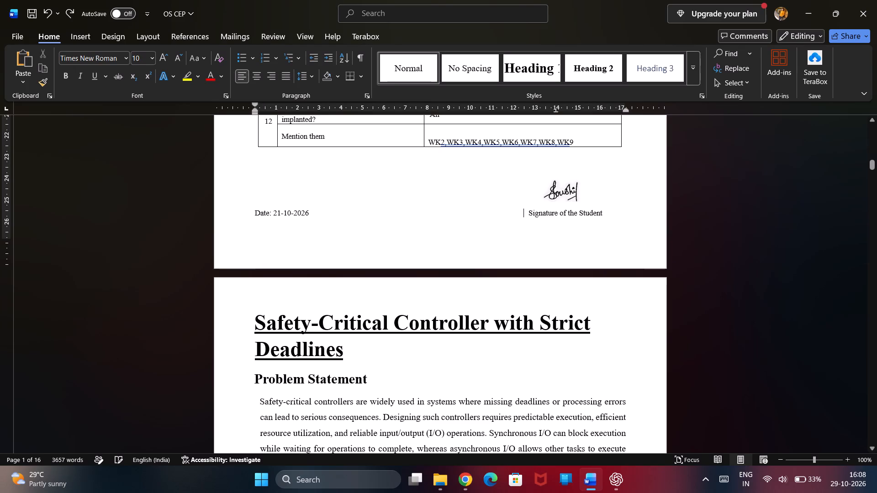
Shift the "Signature of the Student" label rightward with spaces so it ends near the widened table's right edge.
key("space")
key("space")
key("space")
key("space")
key("space")
key("space")
key("space")
key("space")
key("space")
key("space")
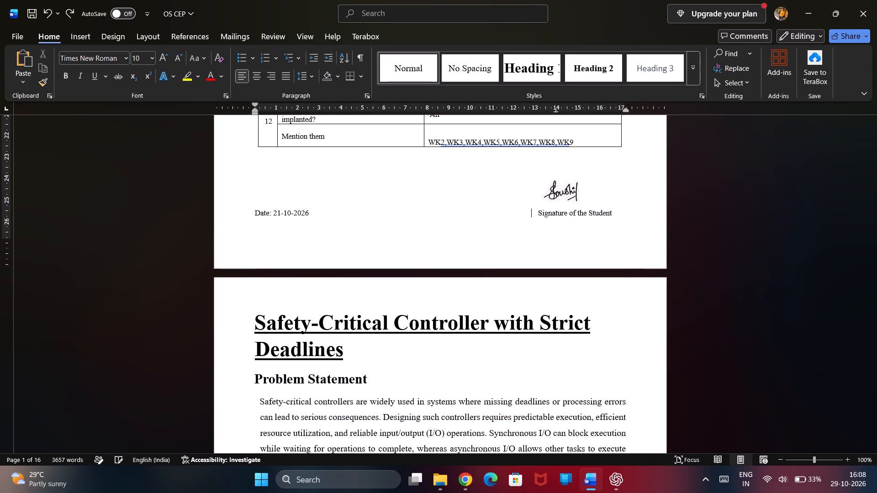
key("space")
key("space")
key("space")
key("space")
key("space")
key("space")
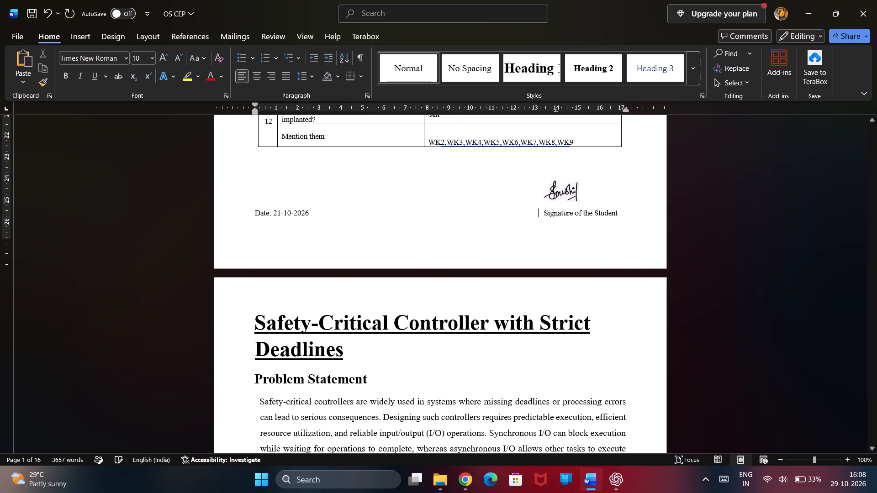
Shift the signature image rightward with spaces so it sits centred above the Signature of the Student label, and save the document.
left_click(532, 192)
key("space")
key("space")
key("space")
key("space")
key("space")
key("space")
key("space")
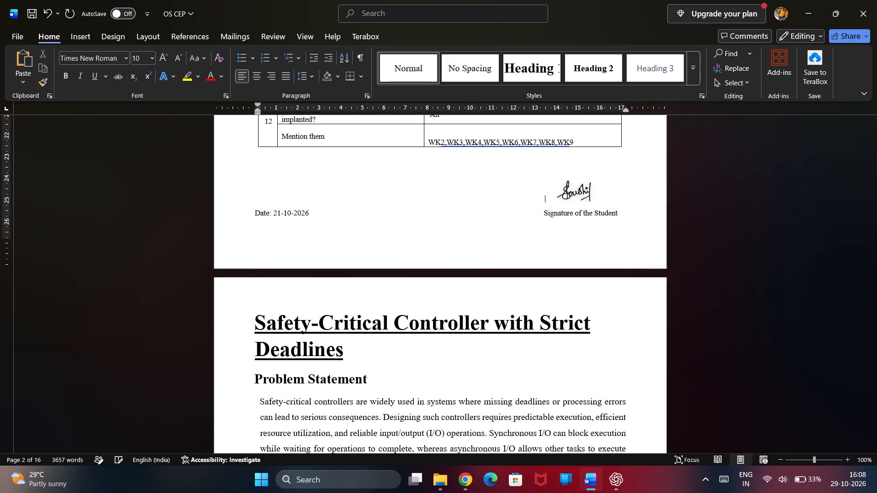
key("space")
key("space")
key("ctrl+s")
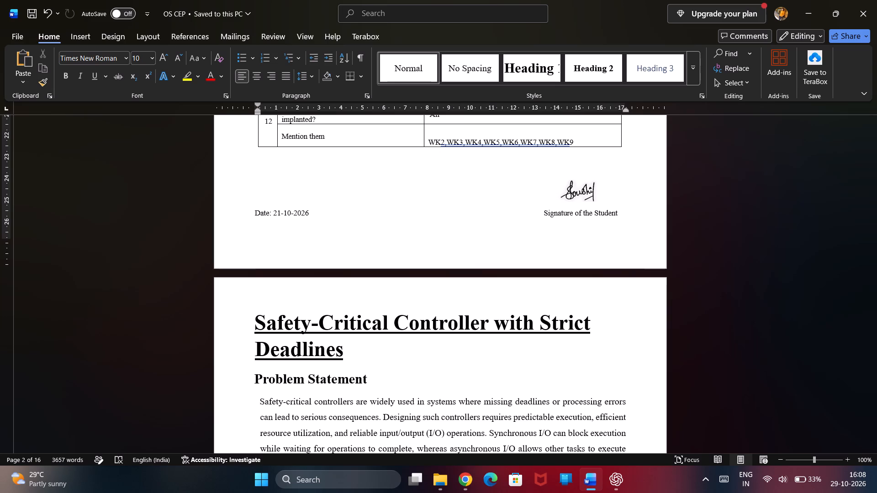
Change the date beside the student signature to 28-10-2026 and save the document.
scroll(532, 192, "down", 1)
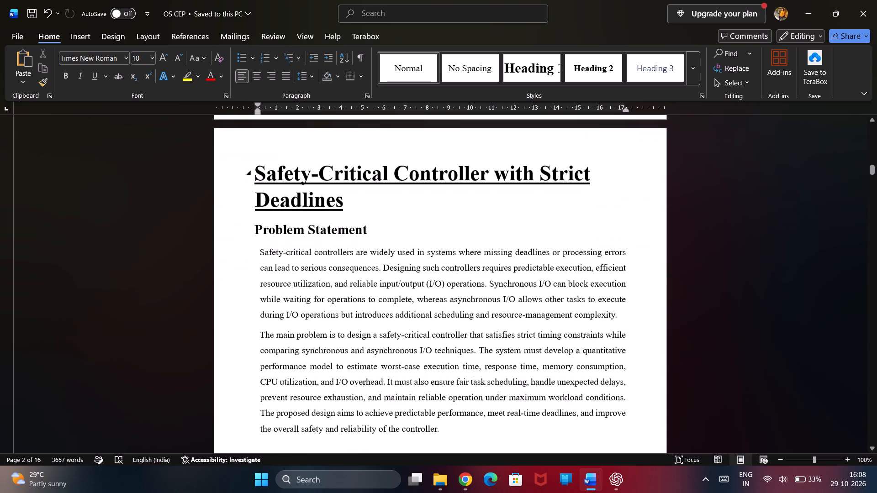
scroll(532, 192, "down", 2)
scroll(532, 192, "up", 1)
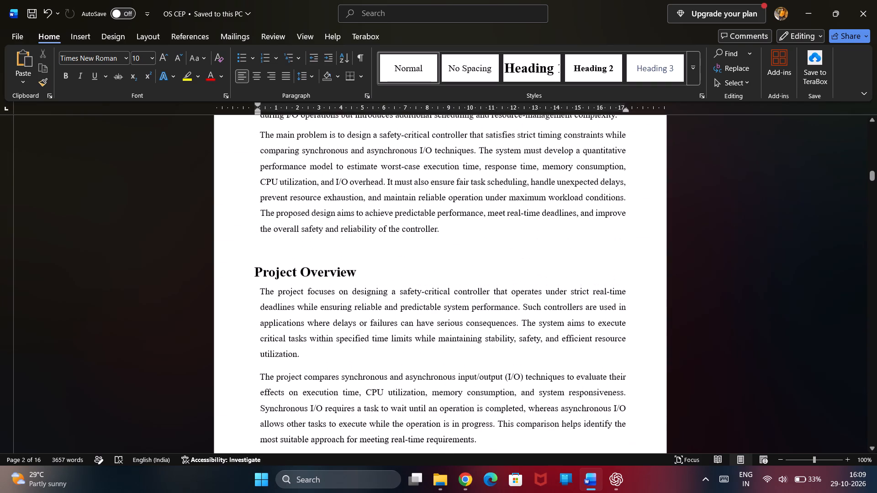
scroll(308, 260, "up", 1)
scroll(297, 200, "up", 1)
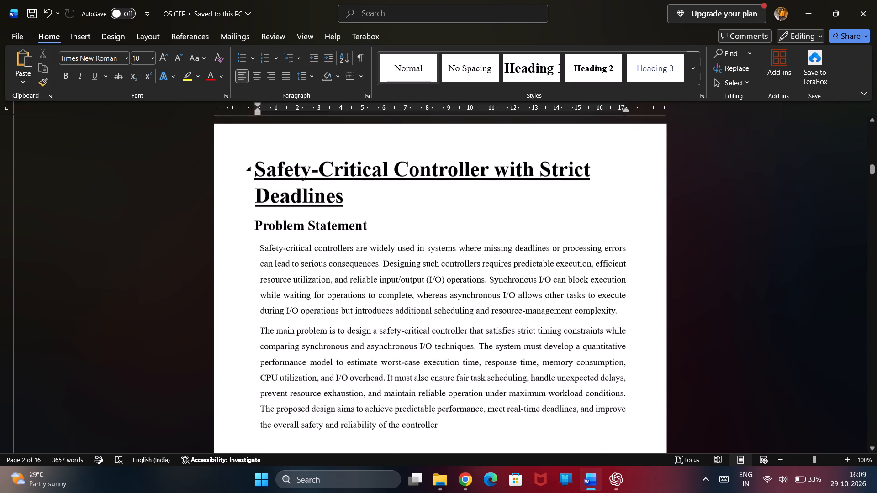
scroll(277, 156, "up", 1)
left_click(279, 141)
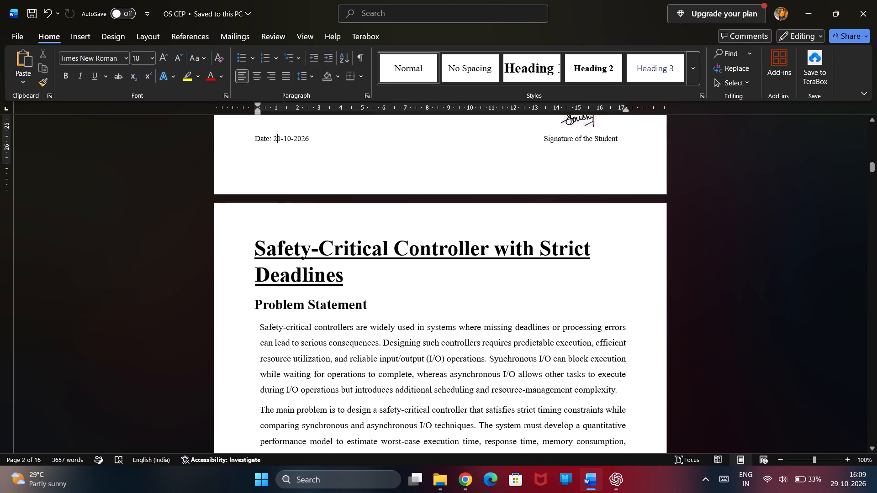
key("Delete")
key("8")
key("ctrl+s")
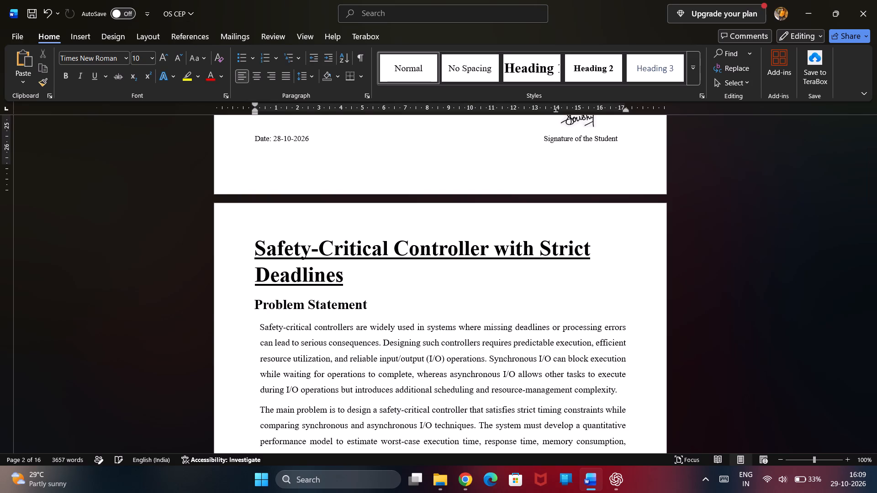
Review the self-assessment form and the rewritten sections from the Problem Statement through the project scope.
scroll(279, 141, "up", 4)
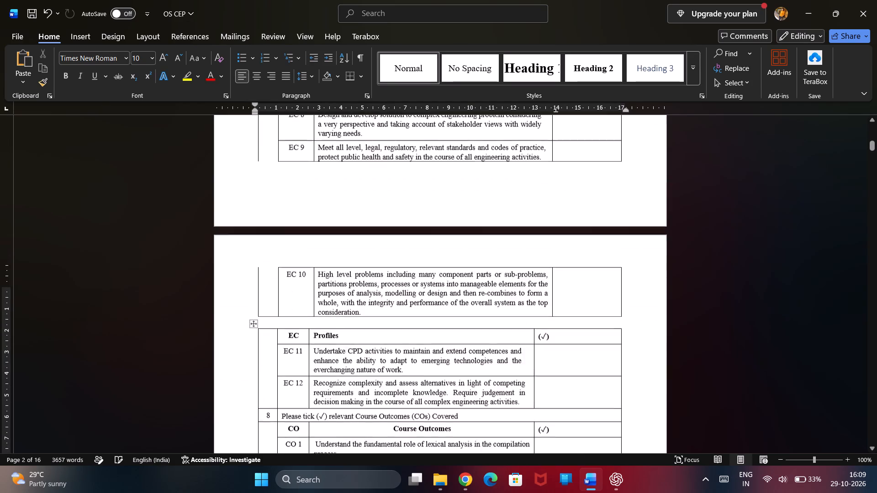
scroll(279, 141, "up", 3)
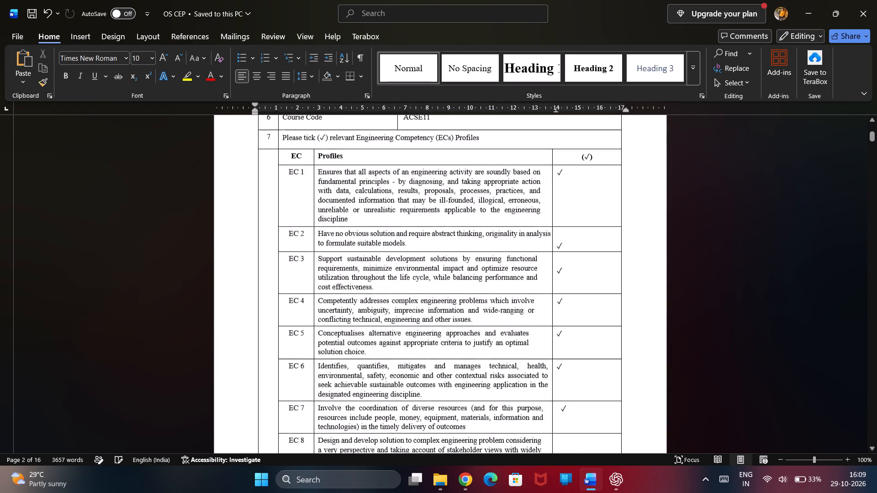
scroll(279, 141, "up", 1)
scroll(279, 141, "down", 2)
scroll(279, 141, "up", 3)
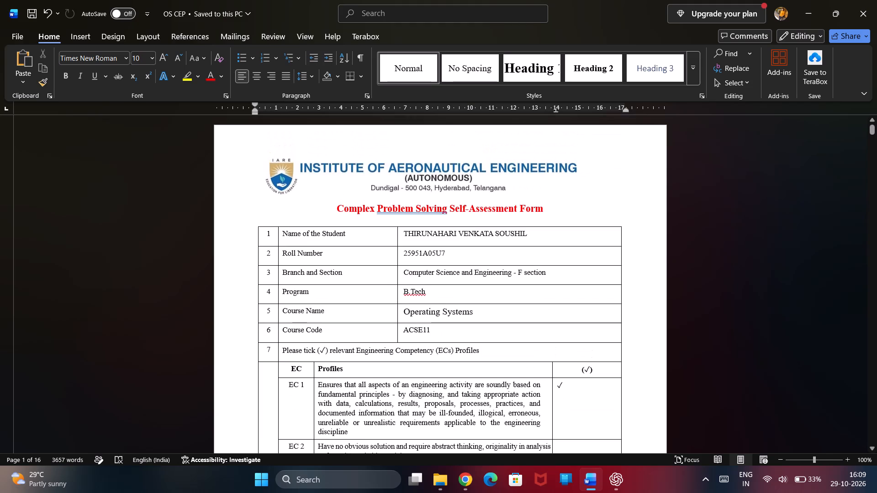
scroll(279, 141, "down", 9)
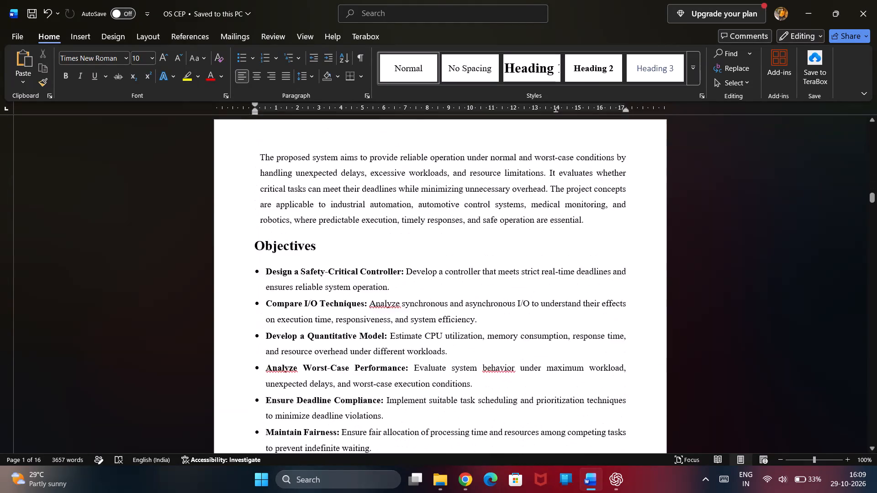
scroll(279, 141, "down", 2)
scroll(279, 141, "up", 2)
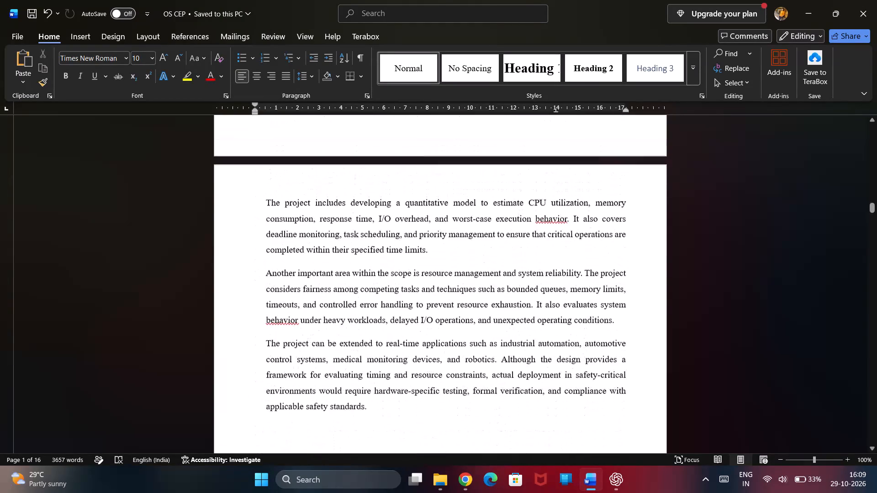
scroll(279, 141, "up", 1)
scroll(279, 141, "down", 1)
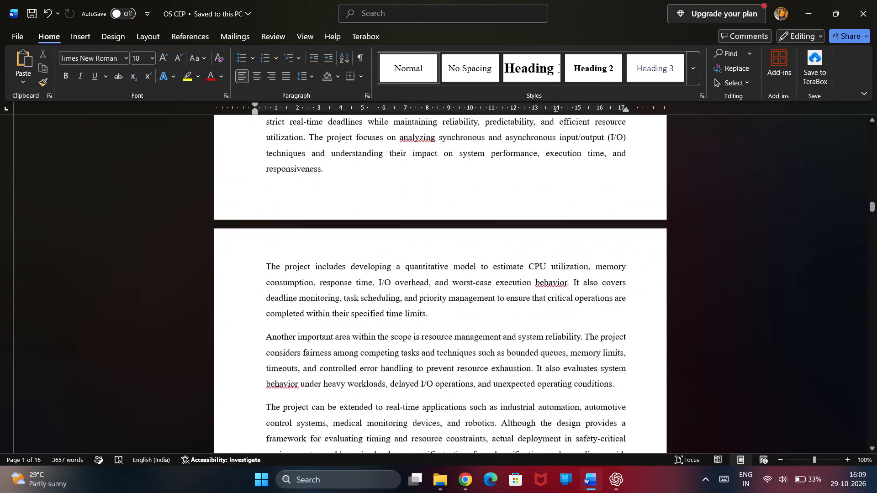
scroll(309, 283, "down", 1)
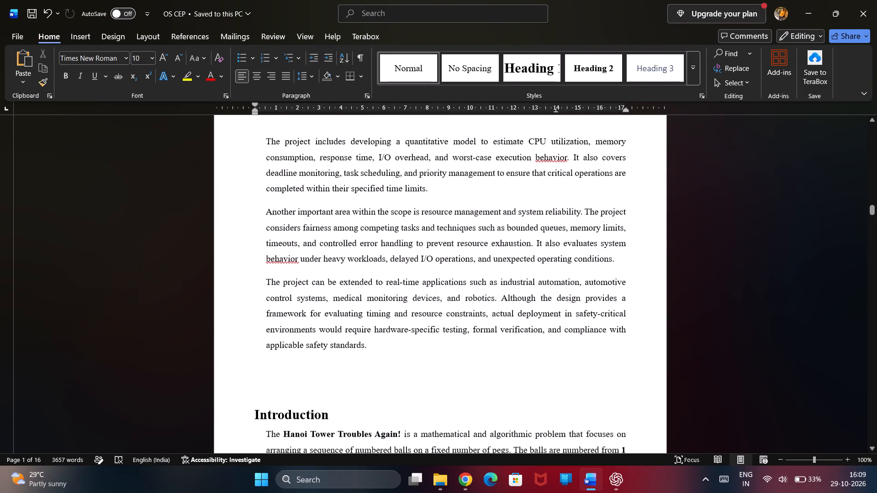
Delete the blank lines between the end of the project scope text and the Introduction heading.
left_click(274, 378)
key("BackSpace")
key("BackSpace")
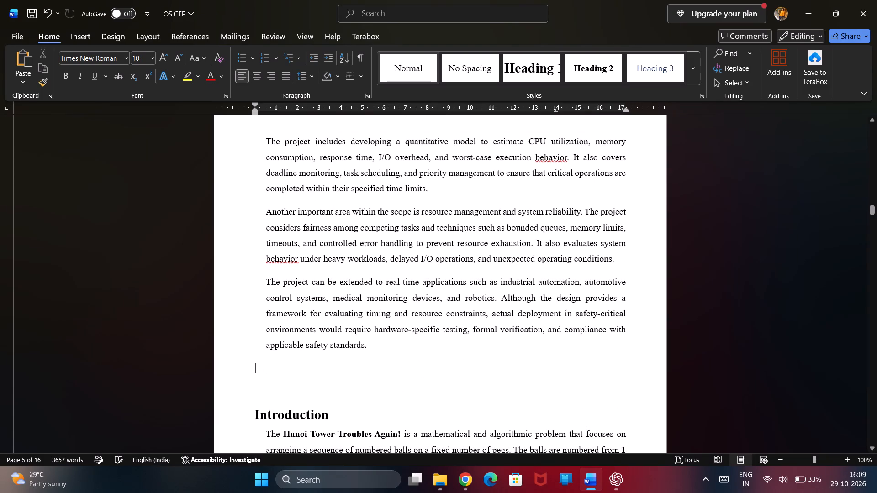
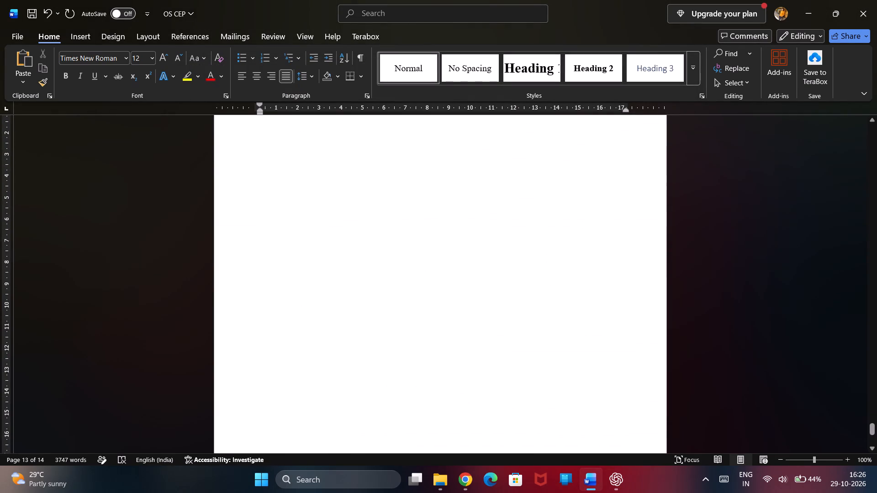
scroll(283, 301, "down", 3)
scroll(283, 301, "up", 4)
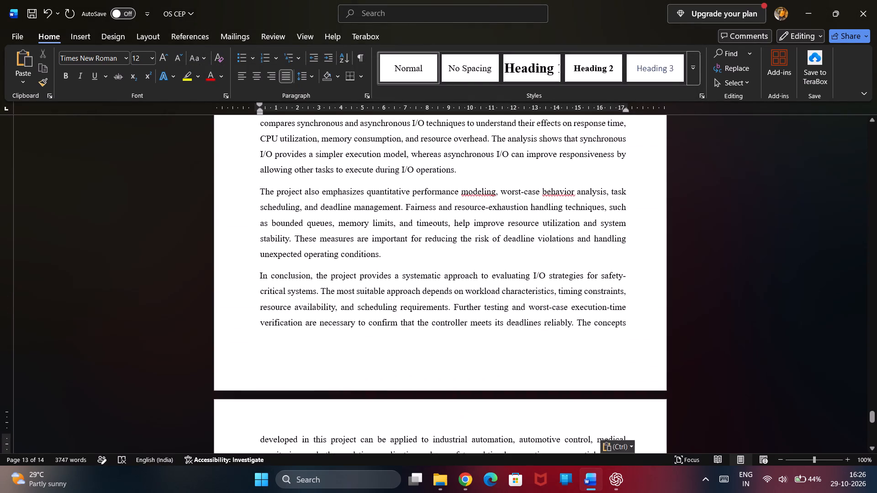
scroll(283, 301, "up", 1)
Save the OS CEP document with the replaced Conclusion.
key("ctrl+s")
key("ctrl+s")
key("ctrl+s")
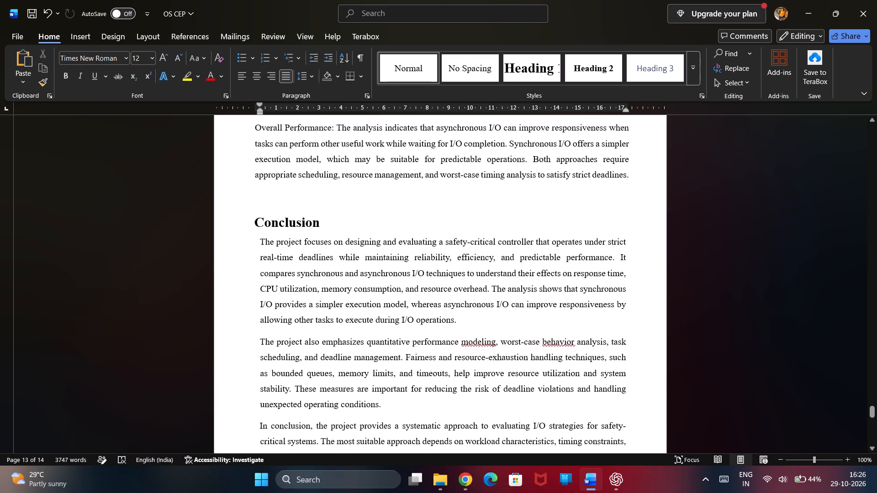
key("ctrl+s")
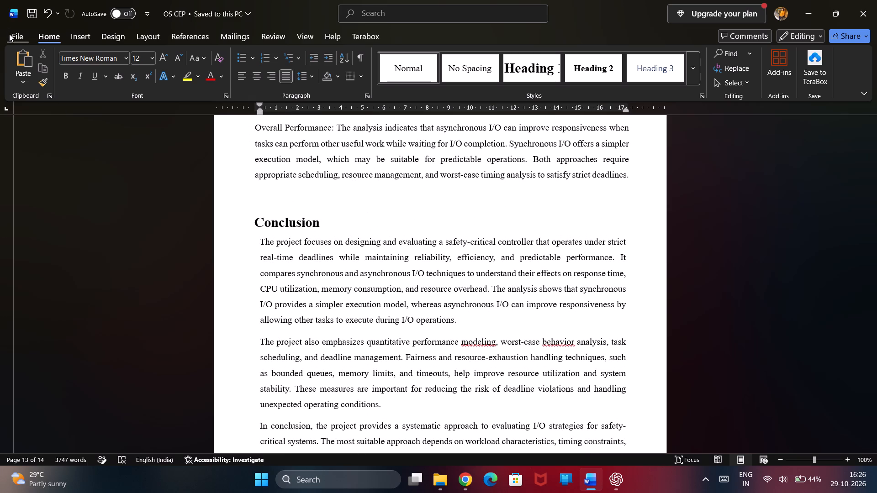
left_click(9, 34)
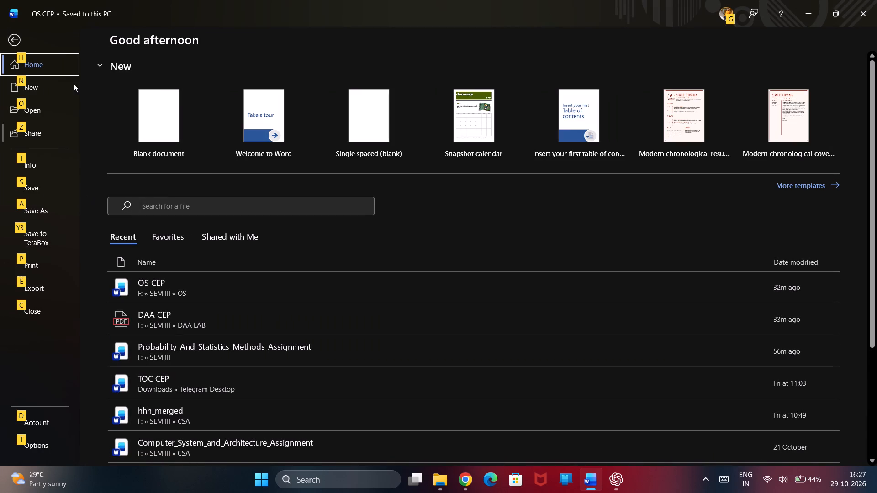
left_click(10, 41)
Enlarge the flowchart under the Workflow Diagram heading slightly, keeping its proportions.
scroll(366, 246, "up", 2)
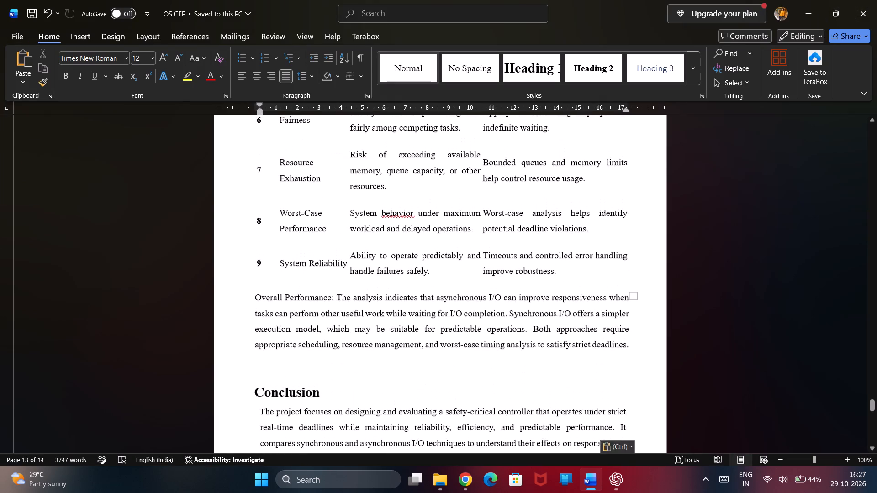
scroll(366, 246, "up", 5)
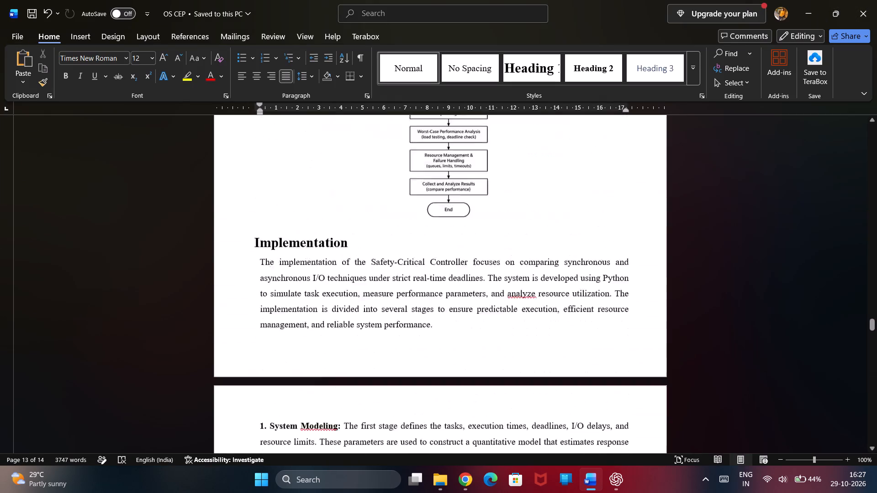
scroll(366, 246, "up", 5)
scroll(366, 246, "down", 5)
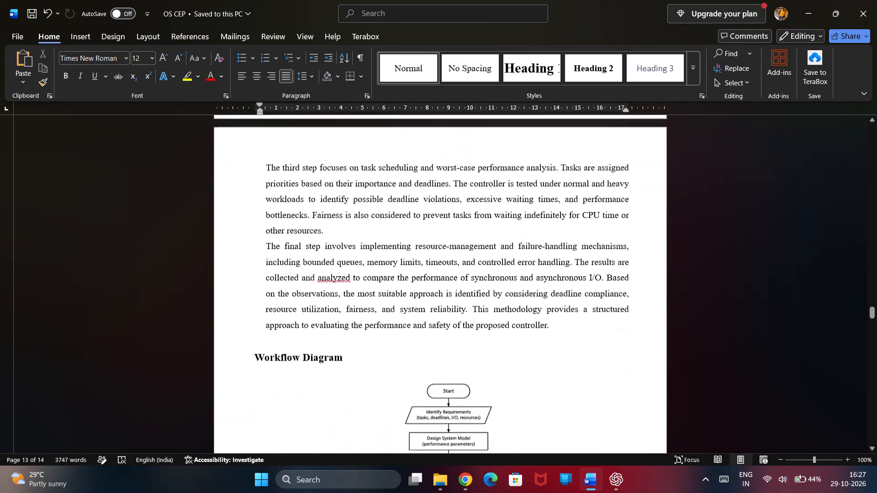
scroll(366, 246, "down", 2)
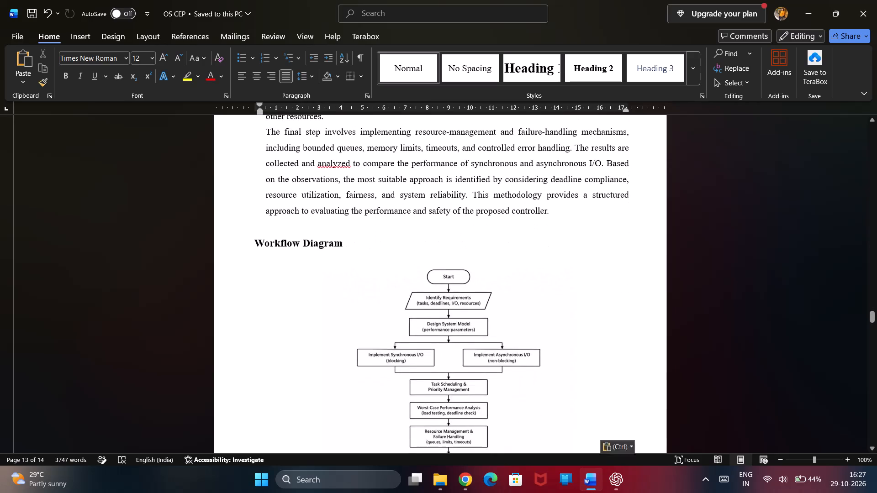
scroll(366, 246, "down", 1)
left_click(447, 373)
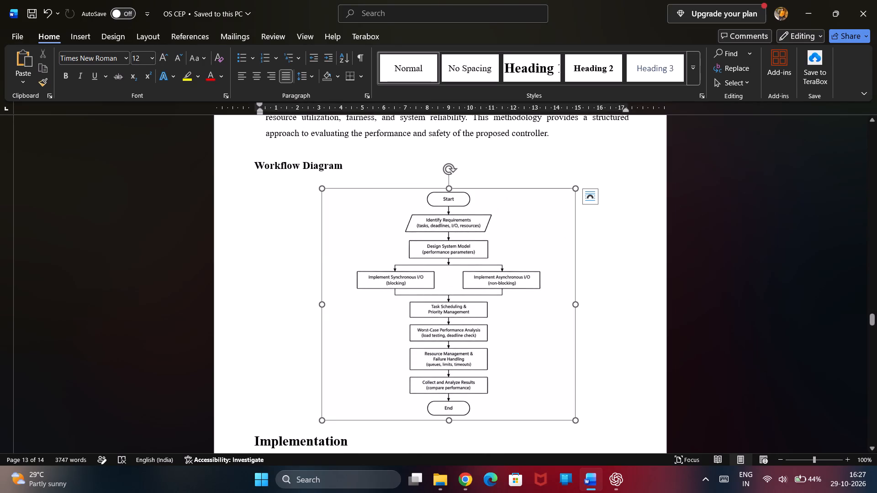
left_click_drag(575, 419, 570, 442)
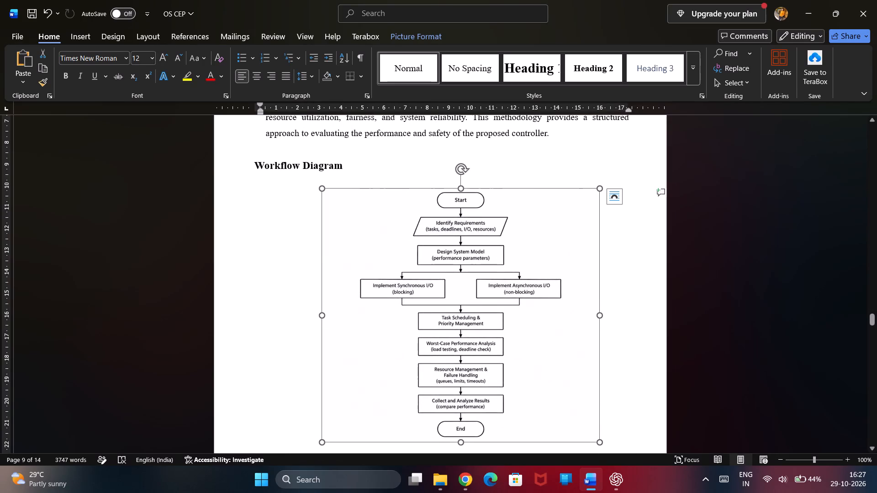
Delete three leading spaces before the workflow flowchart to shift it toward the page's left margin.
left_click(313, 203)
key("BackSpace")
key("BackSpace")
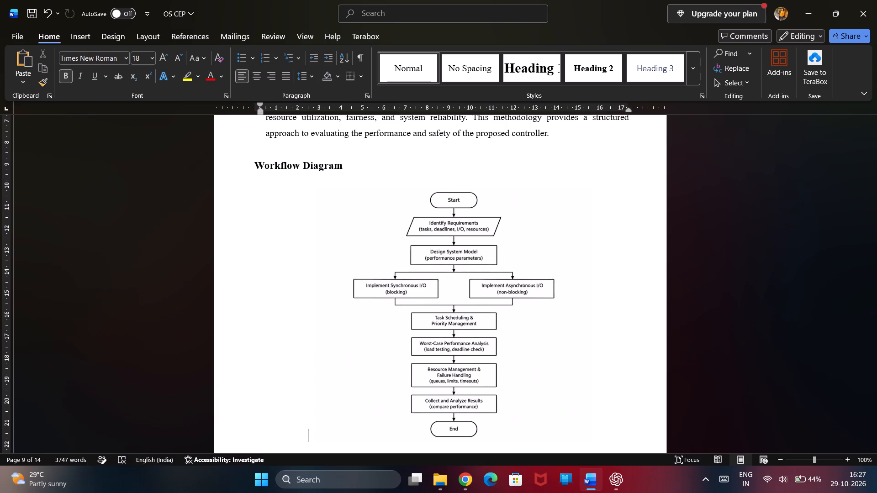
key("BackSpace")
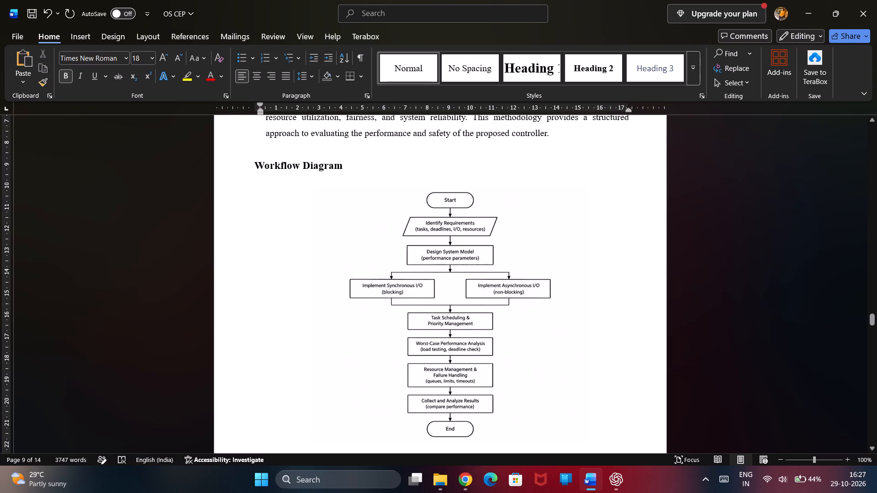
Enlarge the workflow flowchart further, proportionally, until it spans nearly the full width of the text.
scroll(370, 245, "down", 1)
left_click(499, 224)
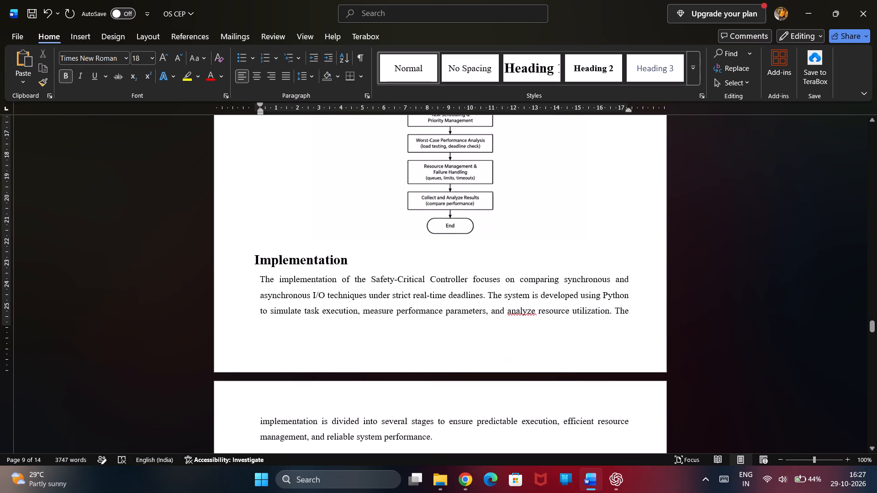
left_click_drag(591, 240, 590, 253)
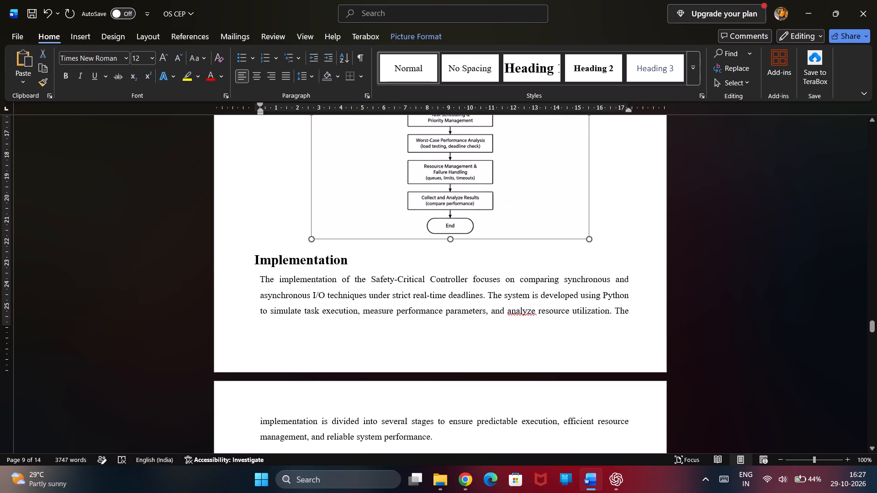
left_click_drag(590, 253, 569, 298)
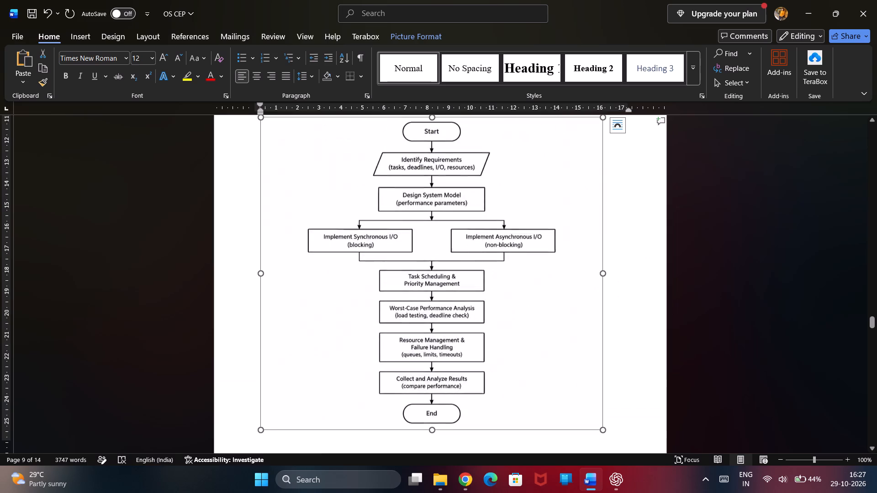
Save the OS CEP document with the resized workflow flowchart.
scroll(569, 298, "up", 1)
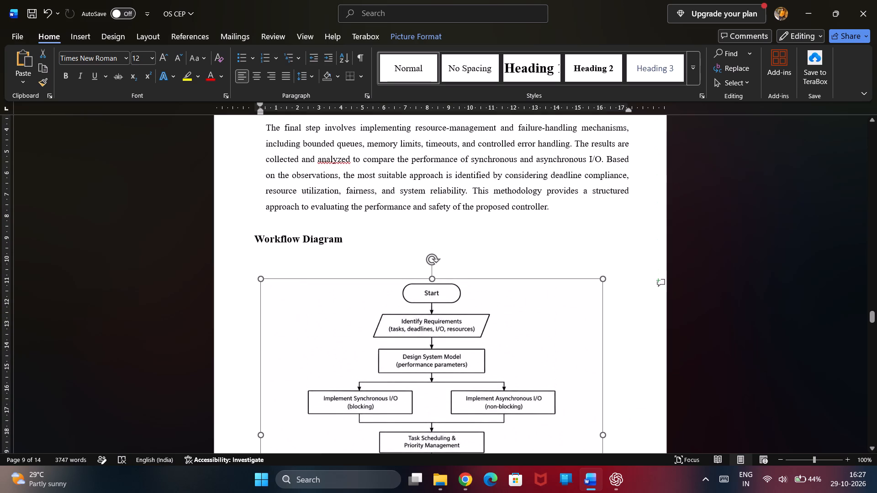
key("ctrl+s")
key("ctrl+s")
key("ctrl+s")
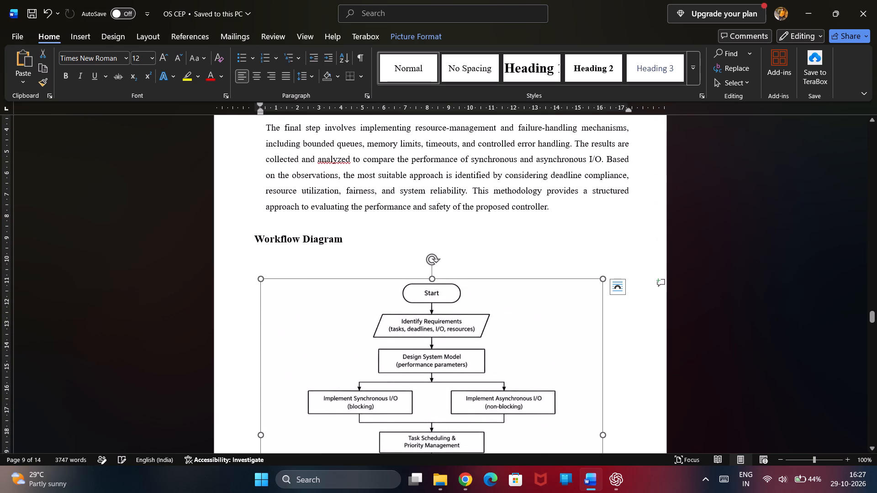
Review the content and layout of the Methodology, Technologies Used, and hardware, software, functional and non-functional requirements sections.
scroll(569, 298, "up", 3)
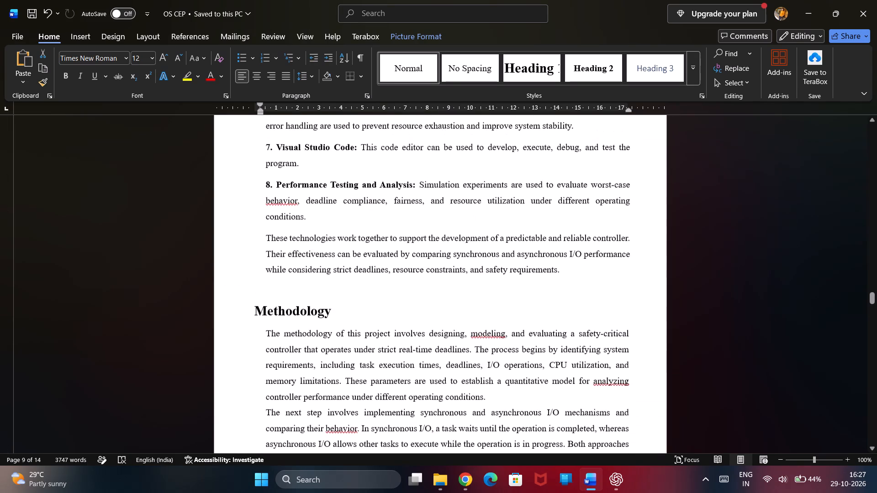
scroll(569, 298, "up", 4)
scroll(569, 298, "down", 1)
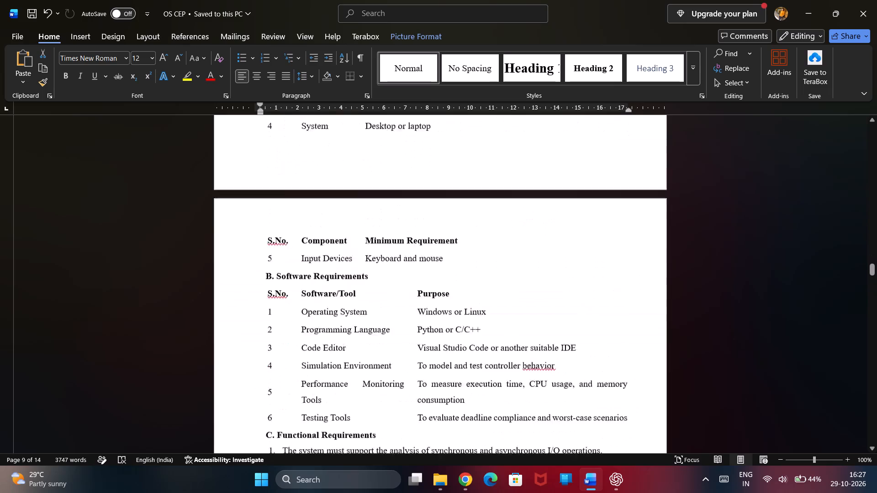
scroll(569, 298, "down", 3)
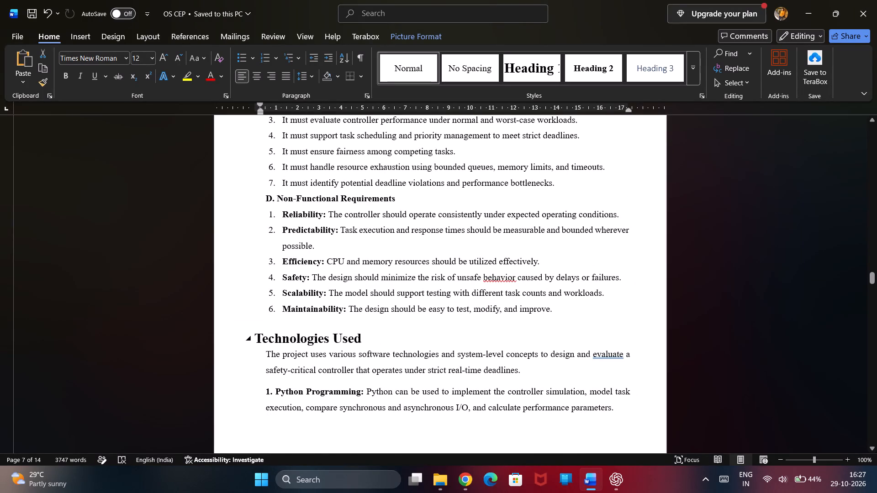
Insert a blank line below the Technologies Used heading and save the document.
left_click(409, 338)
key("Return")
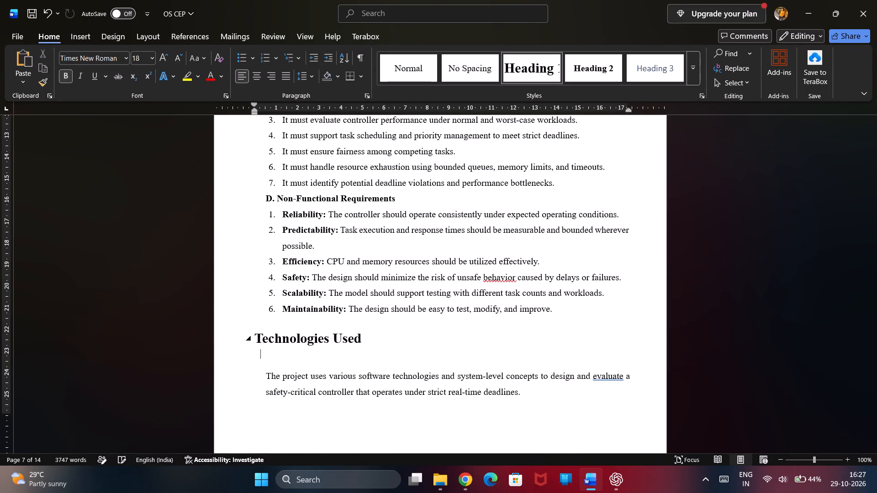
key("ctrl+s")
Add a blank line above and below the C. Functional Requirements heading to separate it from the software table and numbered list.
scroll(409, 338, "up", 1)
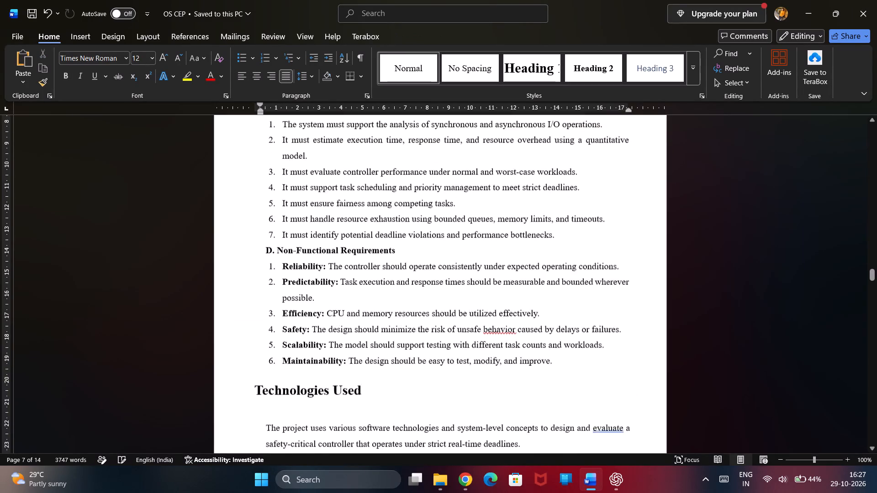
scroll(409, 338, "up", 1)
scroll(409, 338, "down", 1)
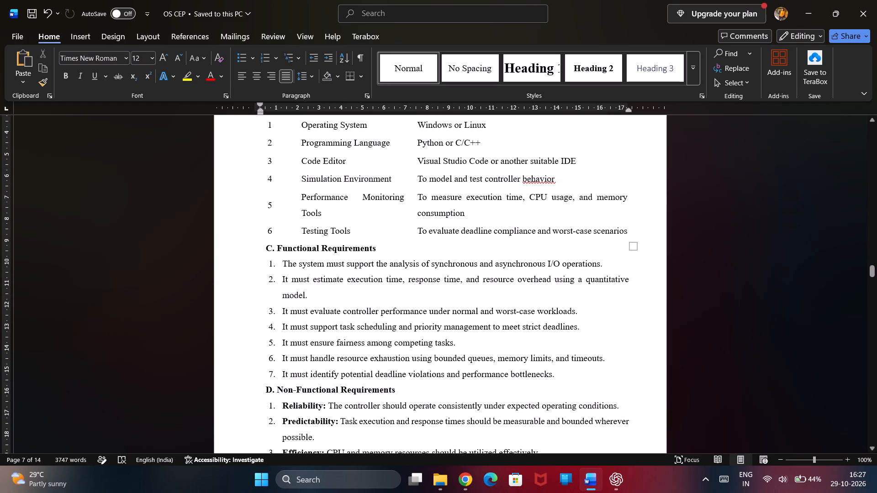
left_click(383, 249)
key("Return")
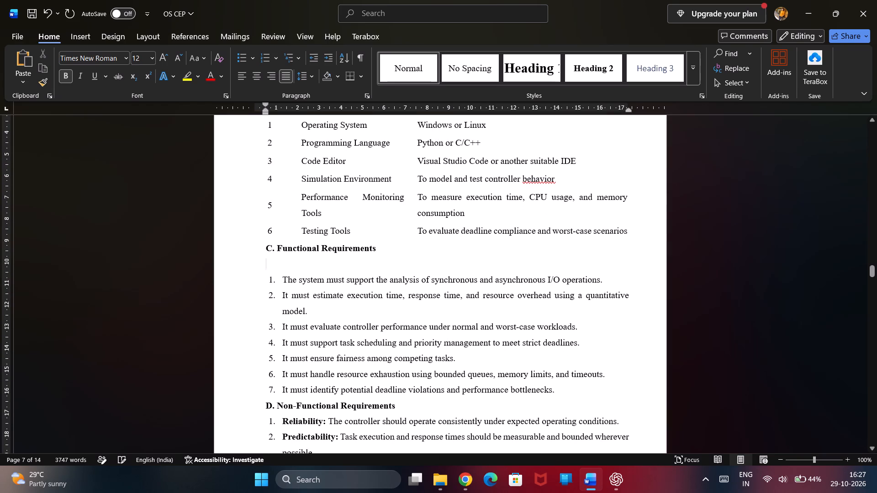
left_click(635, 226)
key("Return")
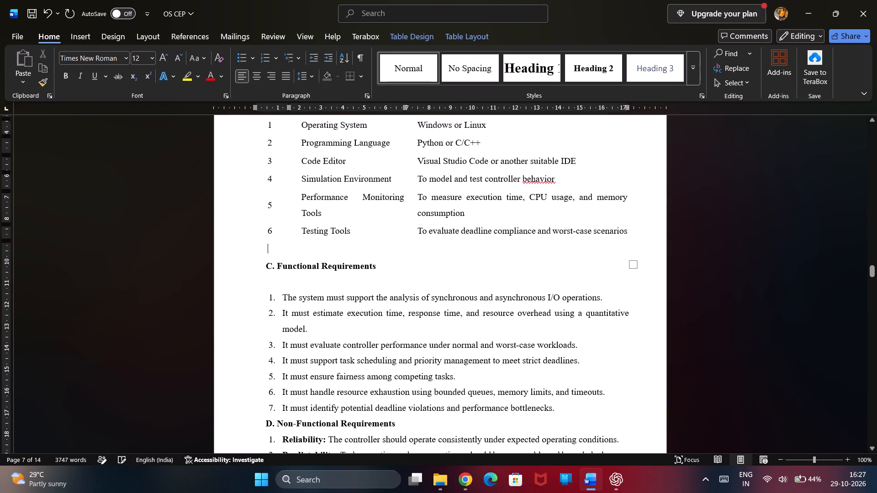
Add an unnumbered blank line above and a blank line below the D. Non-Functional Requirements heading, and save the document.
scroll(525, 322, "down", 1)
left_click(561, 284)
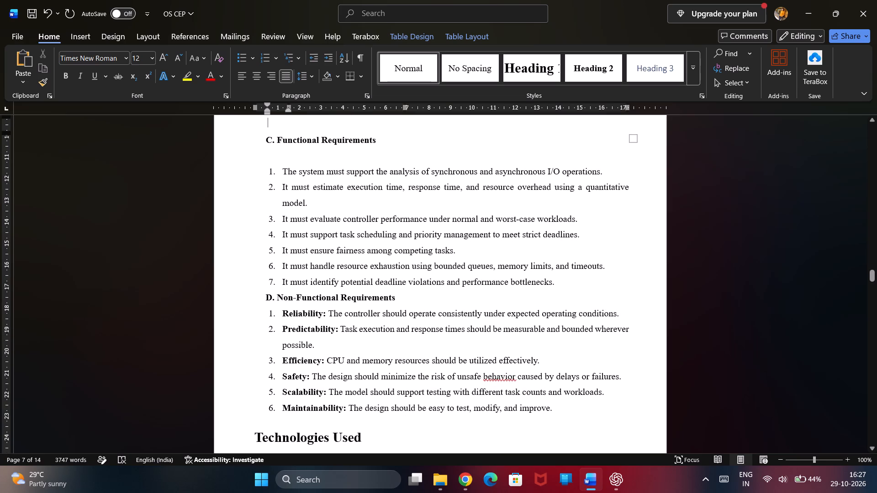
key("Return")
key("BackSpace")
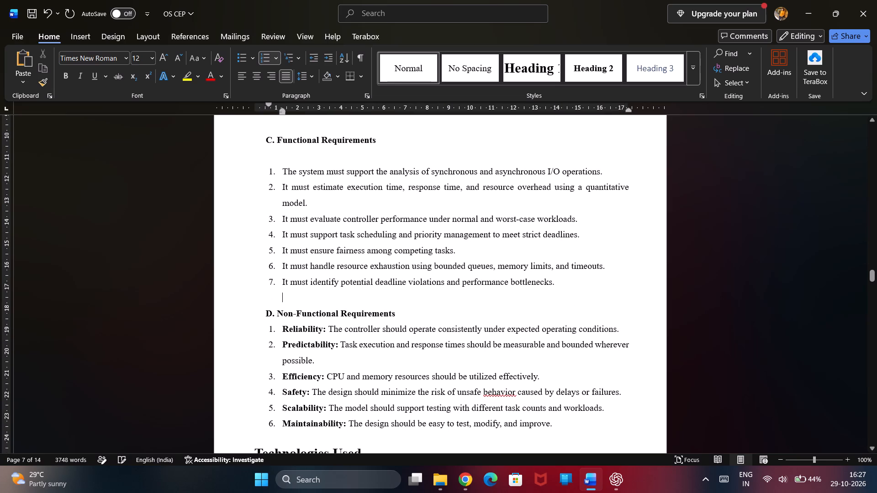
left_click(415, 315)
key("Return")
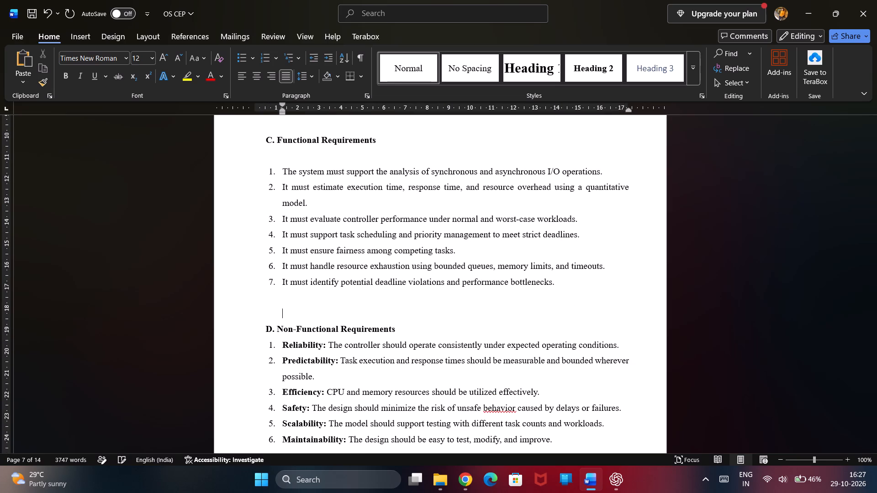
key("ctrl+z")
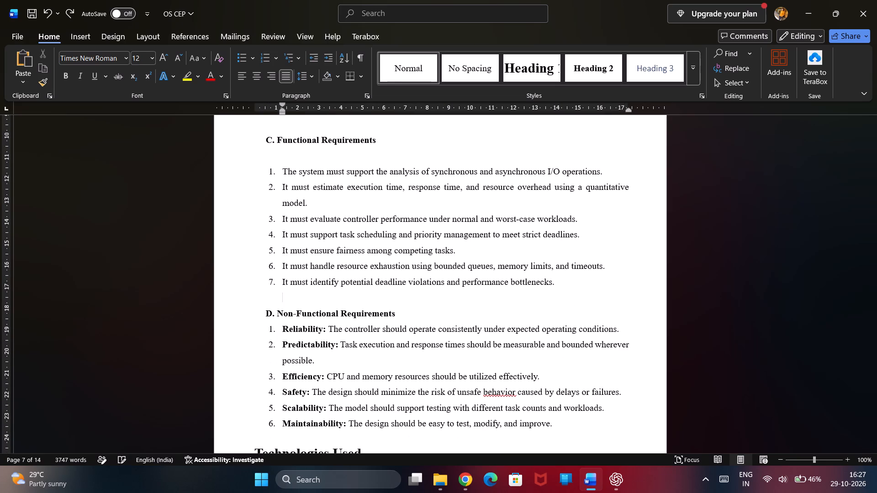
left_click(415, 315)
key("Return")
scroll(415, 315, "down", 1)
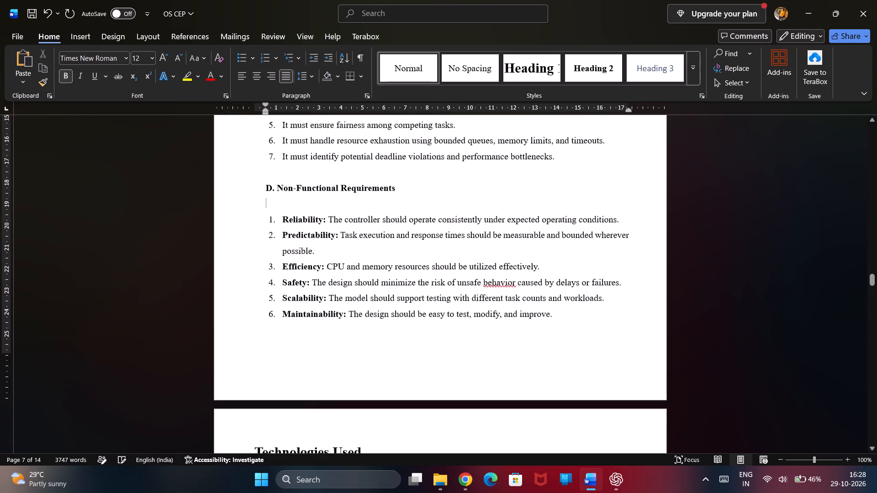
scroll(330, 356, "down", 1)
scroll(330, 356, "up", 1)
key("ctrl+s")
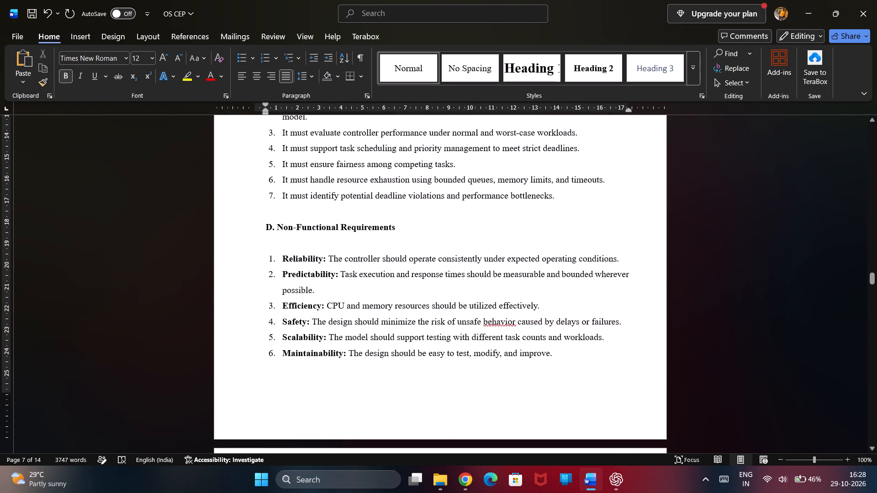
Add blank space above and below the B. Software Requirements heading, separating it from both tables, and save the document.
scroll(330, 356, "up", 3)
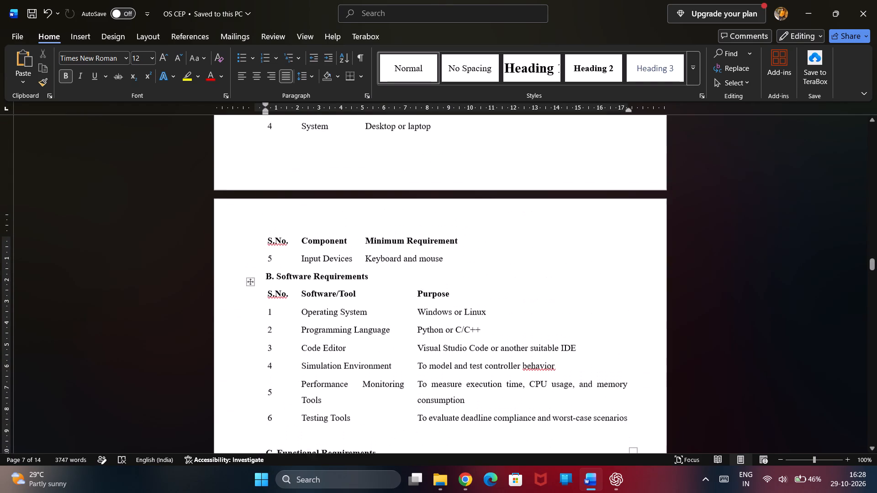
left_click(382, 278)
key("Return")
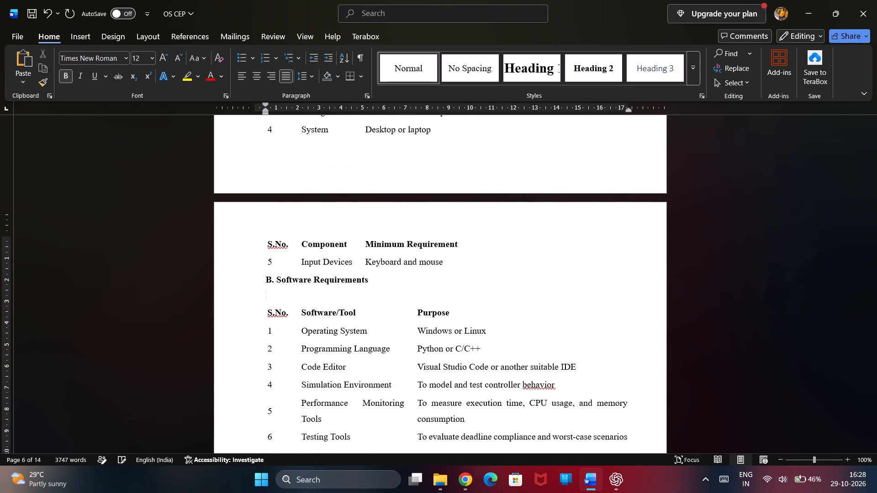
left_click(467, 265)
key("Return")
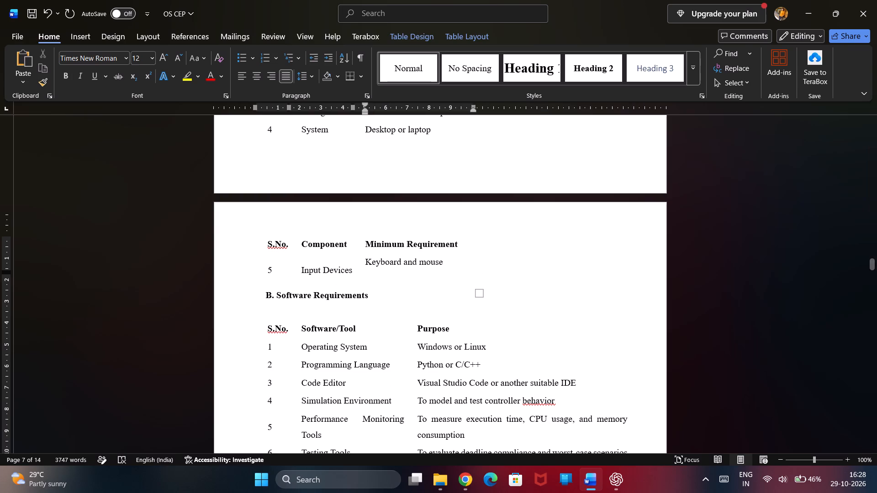
key("ctrl+s")
key("ctrl+z")
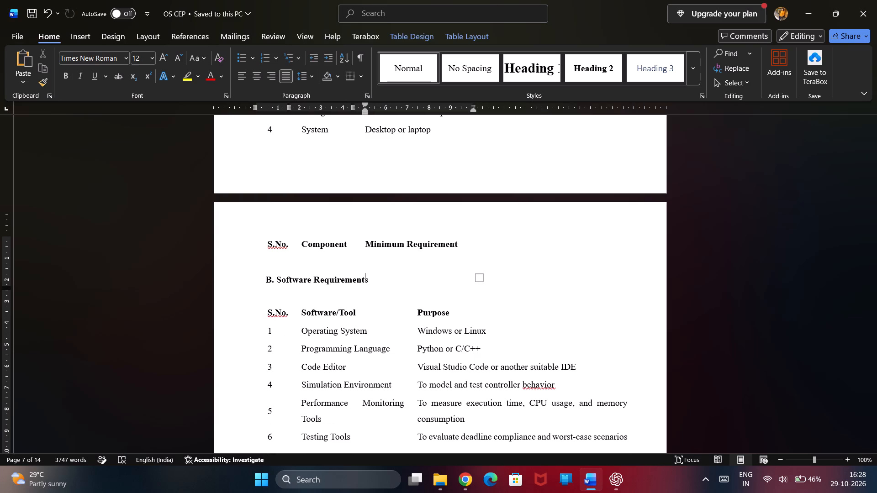
left_click(491, 267)
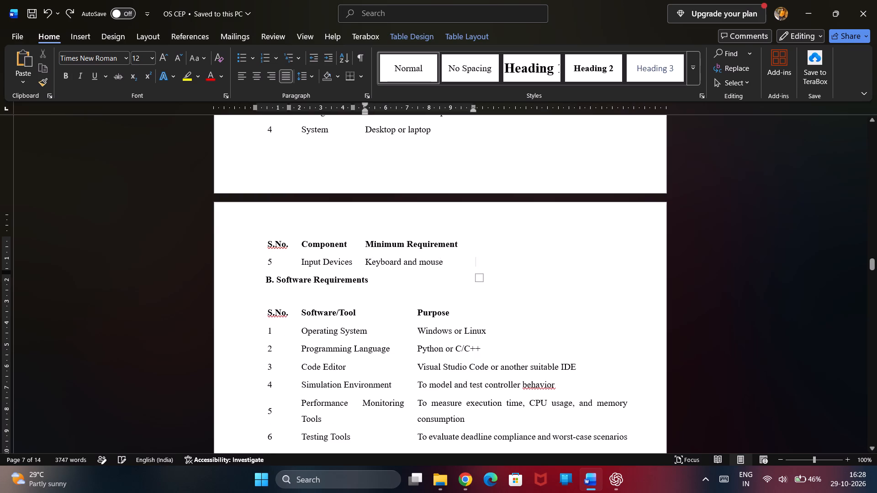
key("Return")
key("ctrl+s")
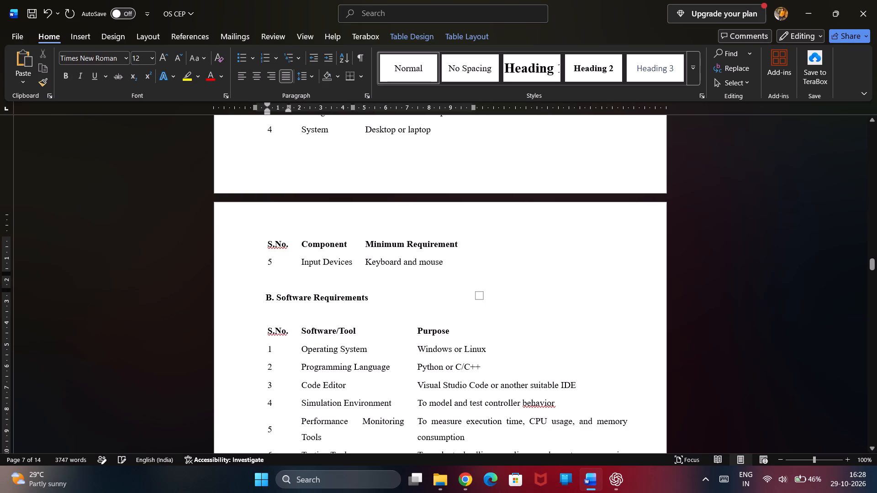
Insert a blank line between the A. Hardware Requirements heading and its table.
scroll(494, 265, "up", 2)
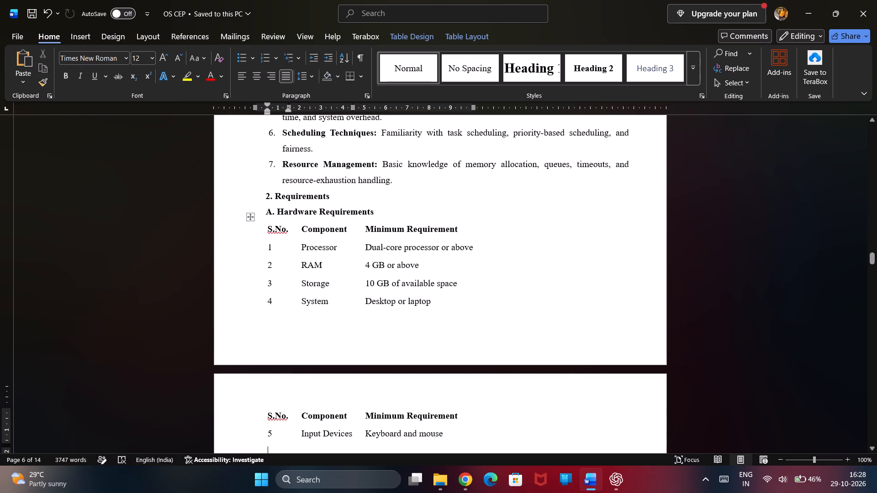
left_click(381, 212)
key("Return")
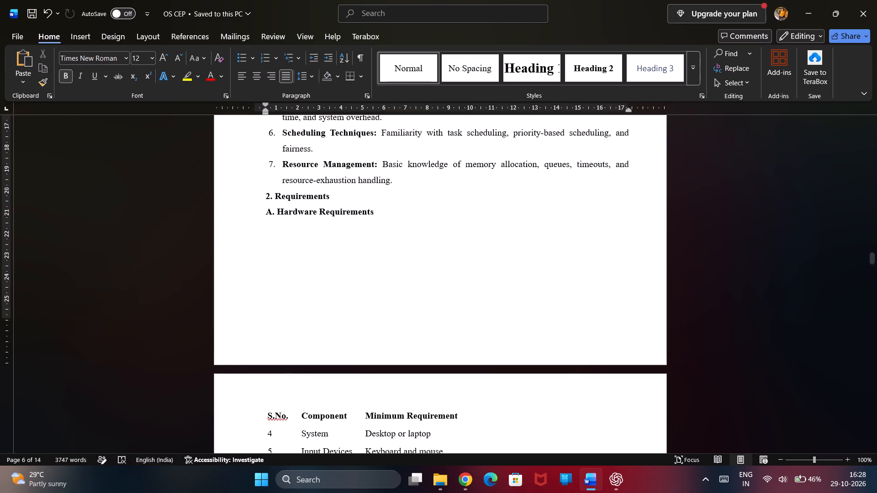
Add a blank line below and an unnumbered blank line above the 2. Requirements heading, and save the document.
left_click(350, 196)
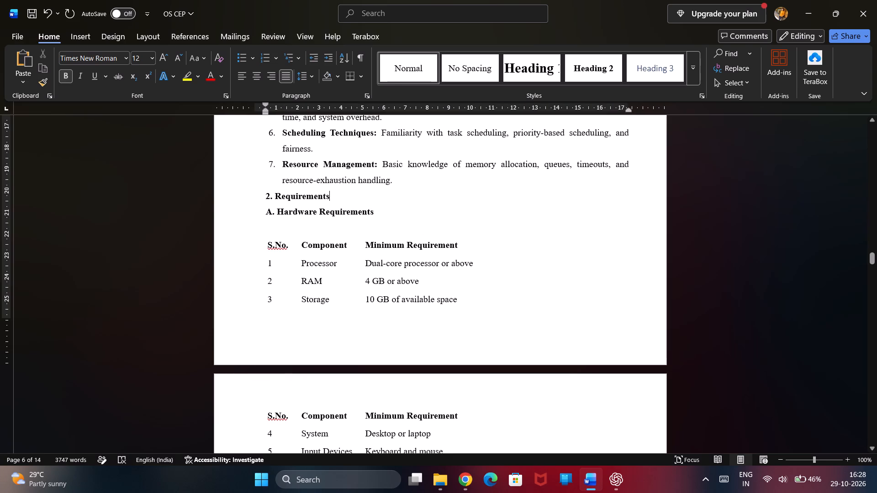
key("Return")
scroll(342, 224, "up", 1)
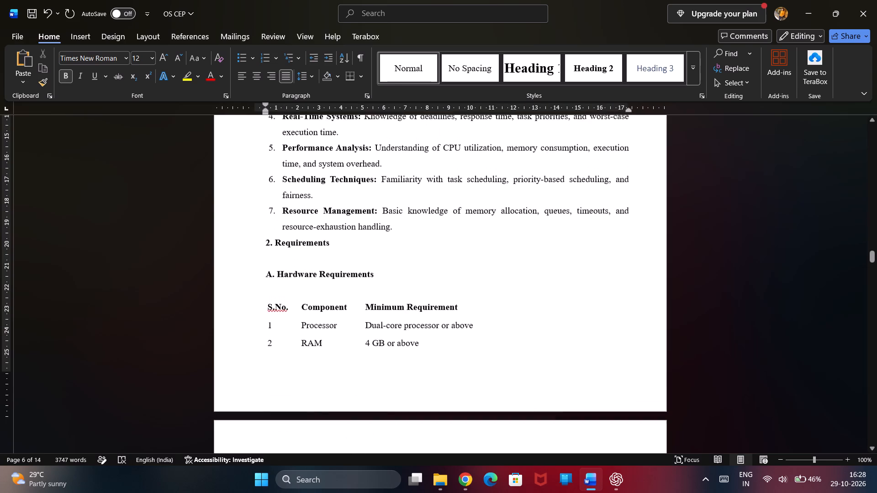
scroll(342, 224, "up", 1)
left_click(412, 282)
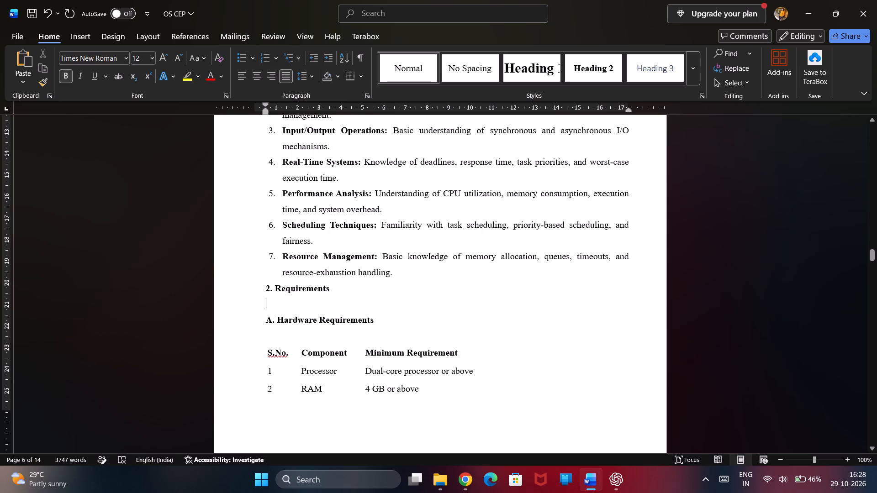
left_click(418, 274)
key("Return")
key("ctrl+s")
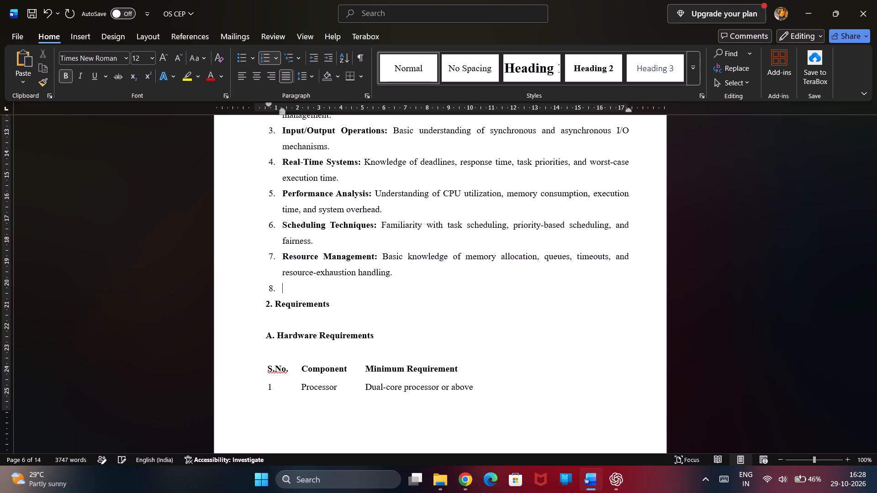
key("BackSpace")
key("ctrl+s")
Add a blank line below and above the Prequisites and Requirements heading, and save the document.
scroll(418, 274, "up", 1)
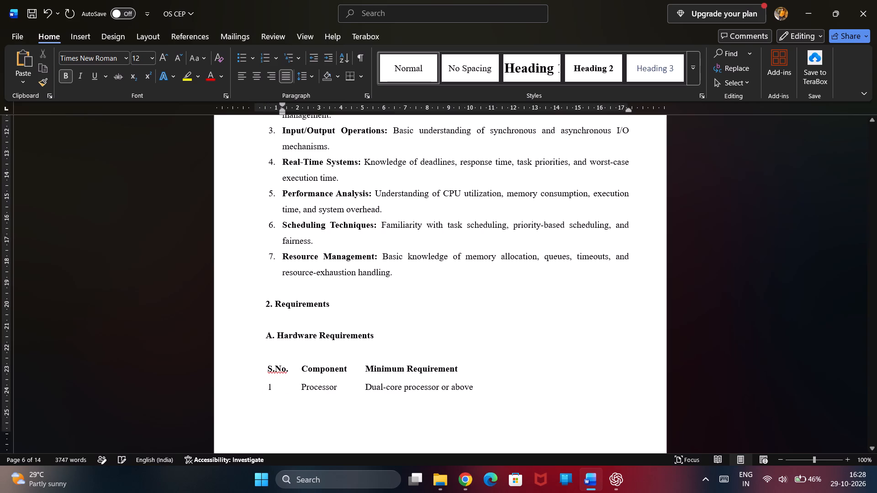
scroll(418, 274, "up", 2)
left_click(441, 250)
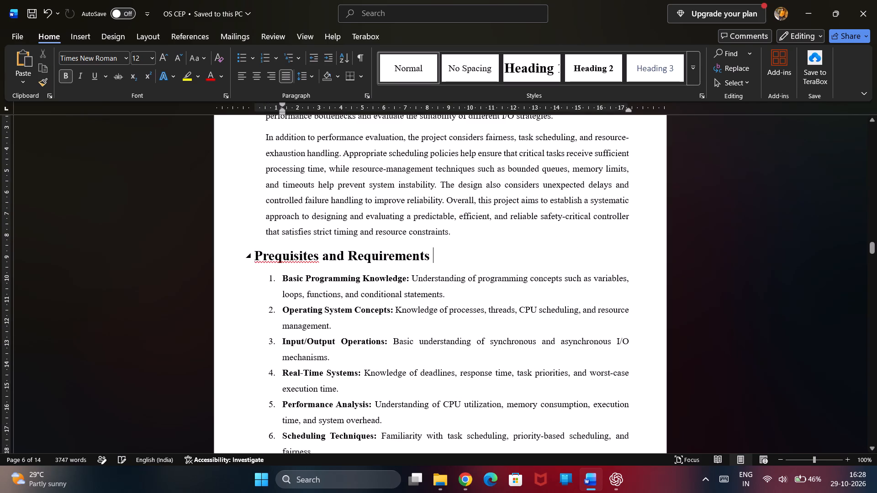
key("Return")
key("ctrl+s")
scroll(441, 250, "up", 1)
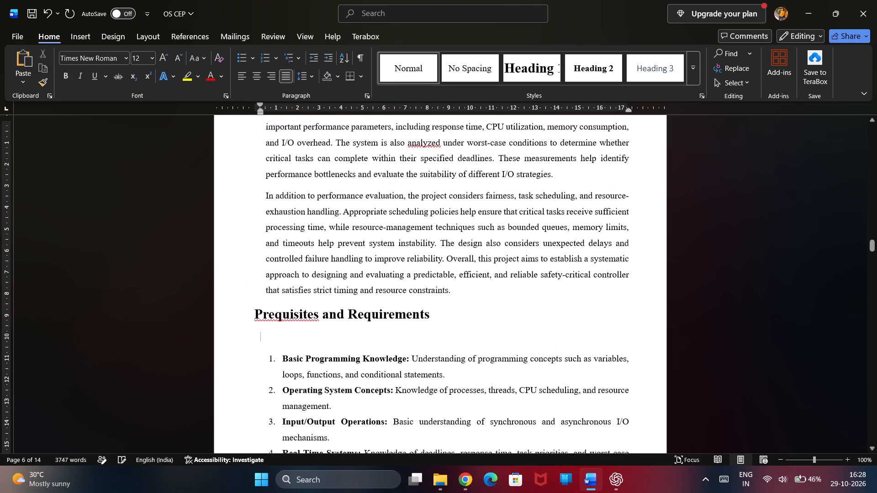
left_click(475, 285)
key("Return")
key("ctrl+s")
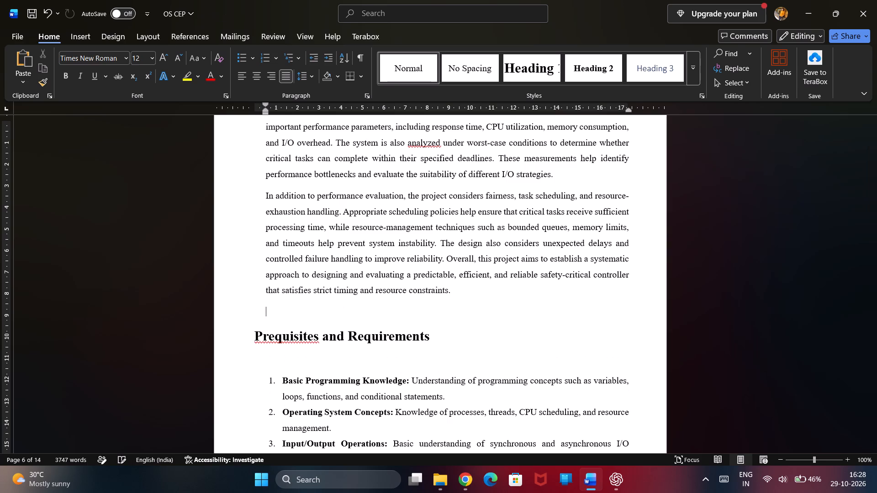
Add a blank line below and above the Introduction heading, and save the document.
scroll(475, 285, "up", 3)
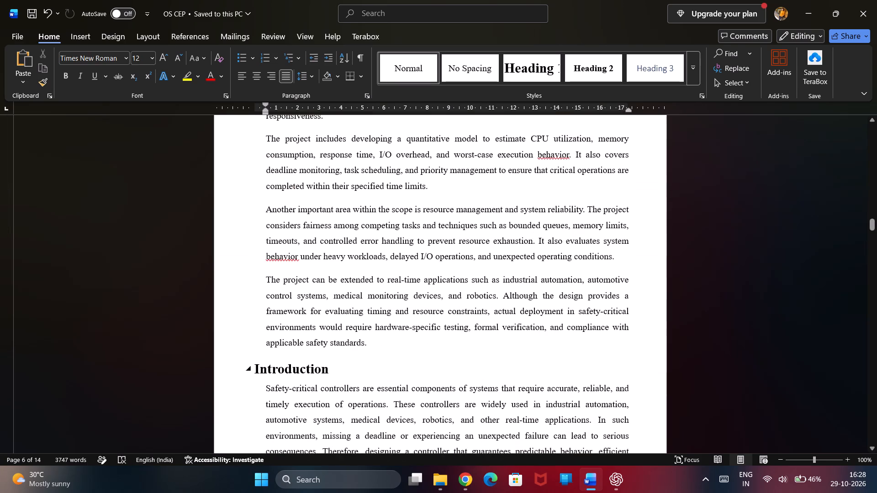
left_click(353, 367)
key("Return")
key("ctrl+s")
scroll(353, 367, "right", 1)
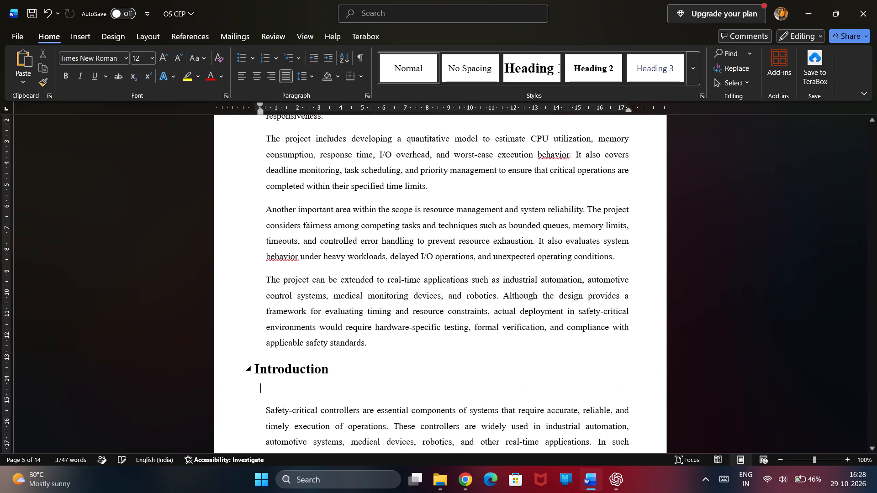
scroll(353, 367, "right", 1)
left_click(380, 340)
key("Return")
key("ctrl+s")
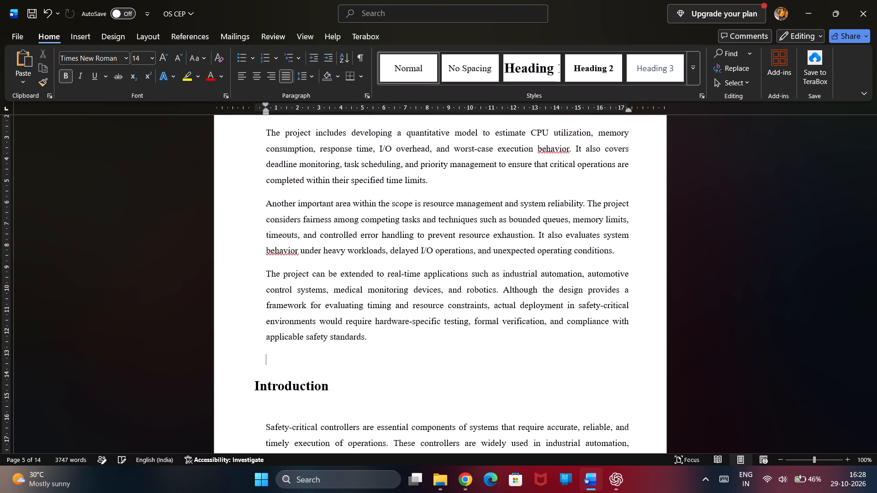
Insert a blank line below the Scope of the Project heading and save the document.
scroll(380, 340, "up", 3)
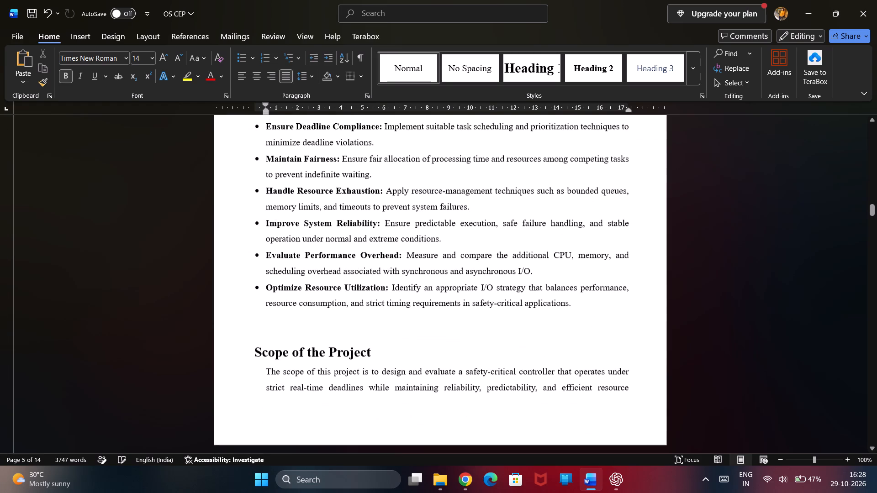
left_click(392, 355)
key("Return")
key("ctrl+s")
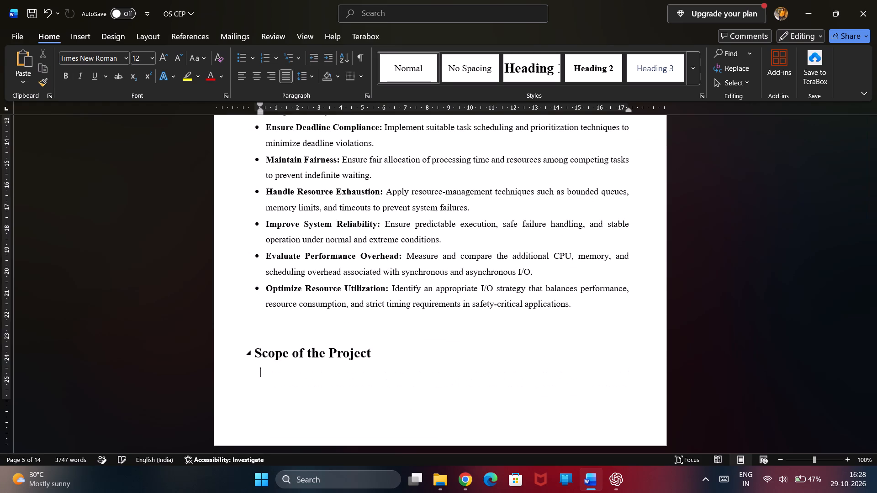
Insert two blank lines above the Scope of the Project heading to push it onto the next page, and save the document.
scroll(392, 355, "down", 1)
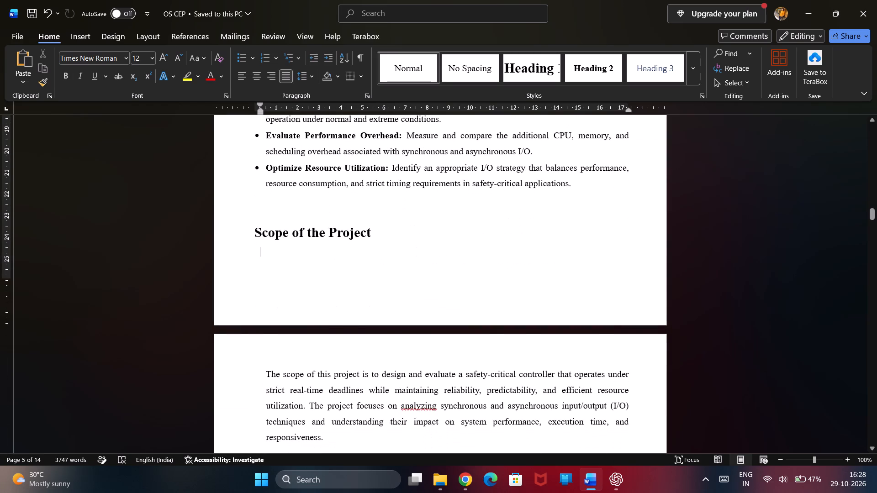
left_click(405, 226)
left_click(422, 211)
key("Return")
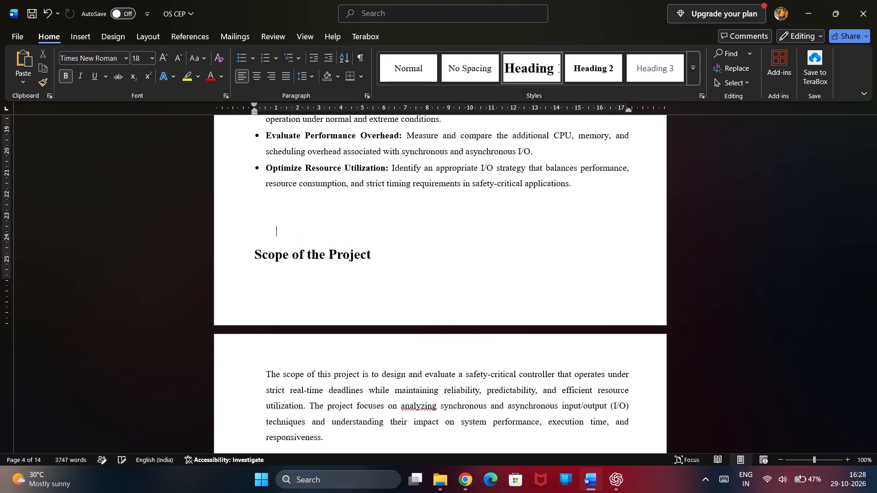
key("Return")
key("ctrl+s")
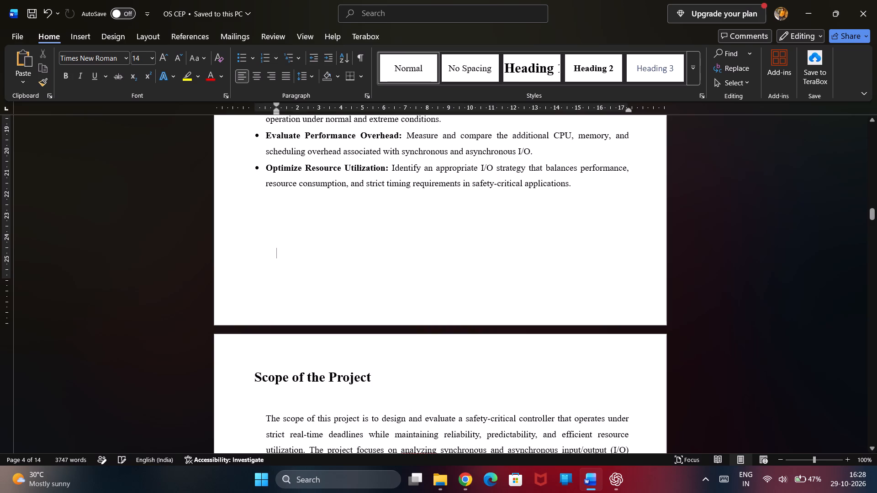
Redo the blank line between the Scope of the Project heading and its first paragraph, and save the document.
left_click(353, 411)
key("BackSpace")
key("BackSpace")
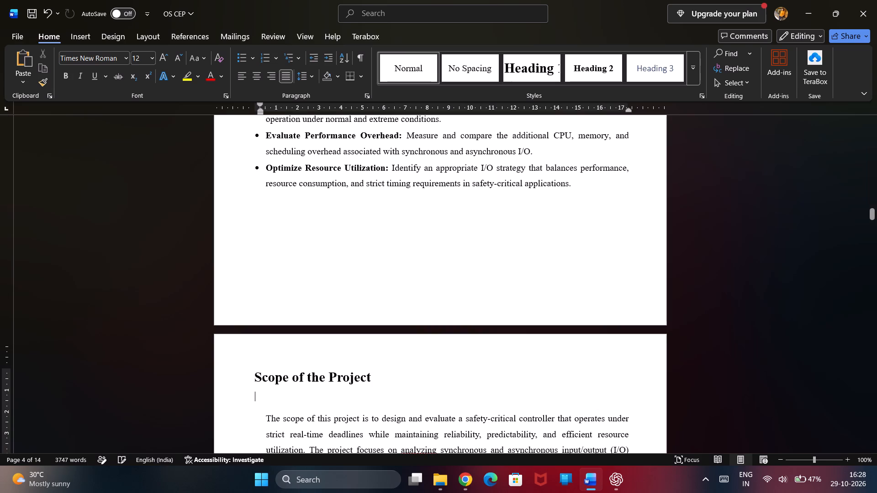
key("Return")
key("ctrl+s")
Review the layout from the project objectives back to the self-assessment form, and forward through to the Methodology section.
scroll(353, 411, "up", 2)
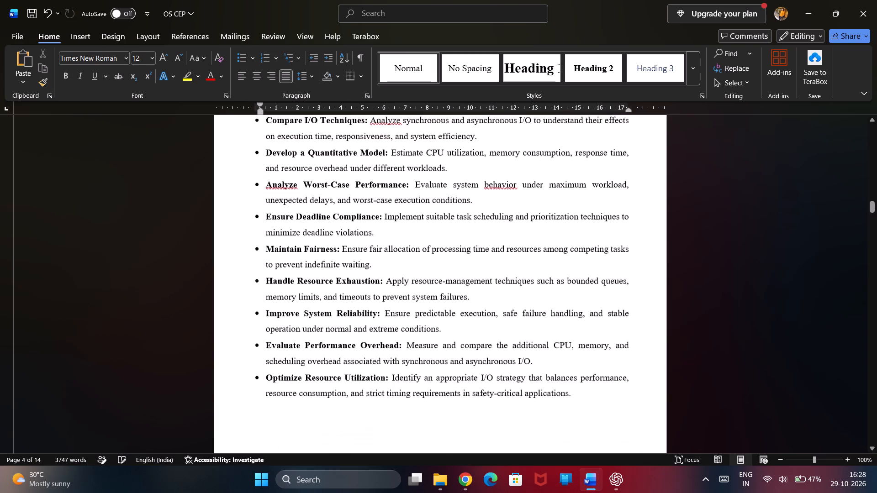
scroll(353, 411, "up", 3)
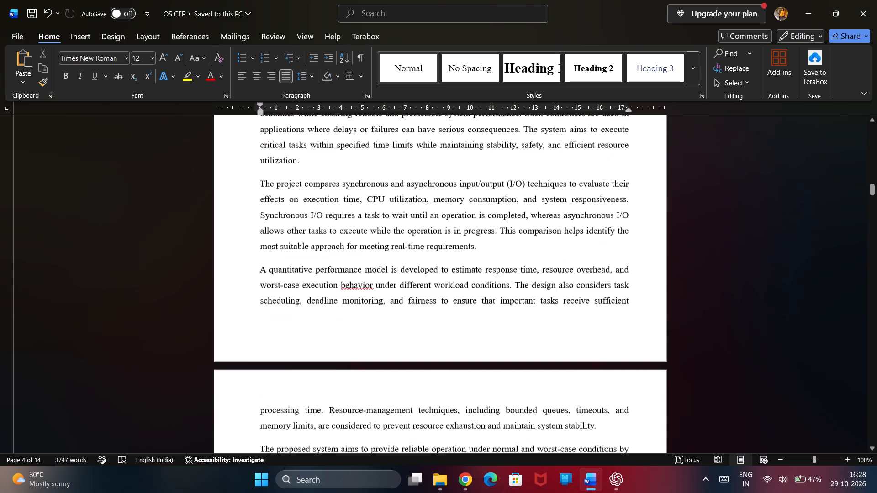
scroll(353, 411, "up", 2)
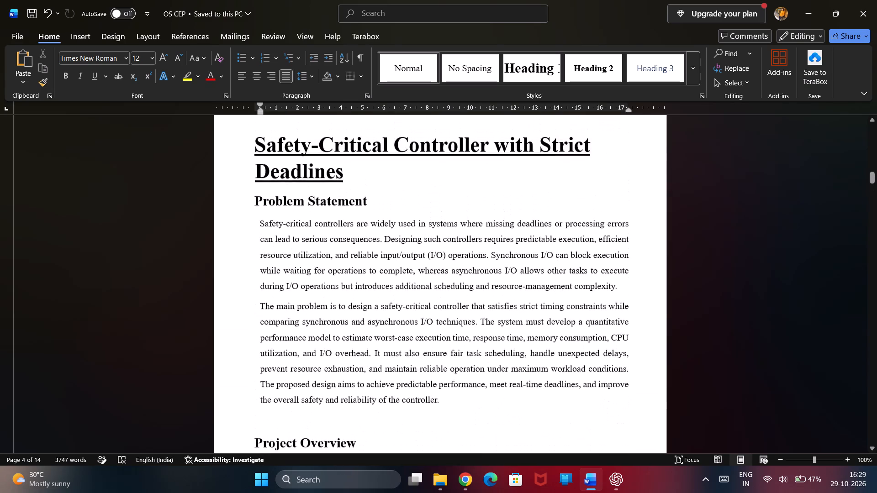
scroll(353, 411, "up", 3)
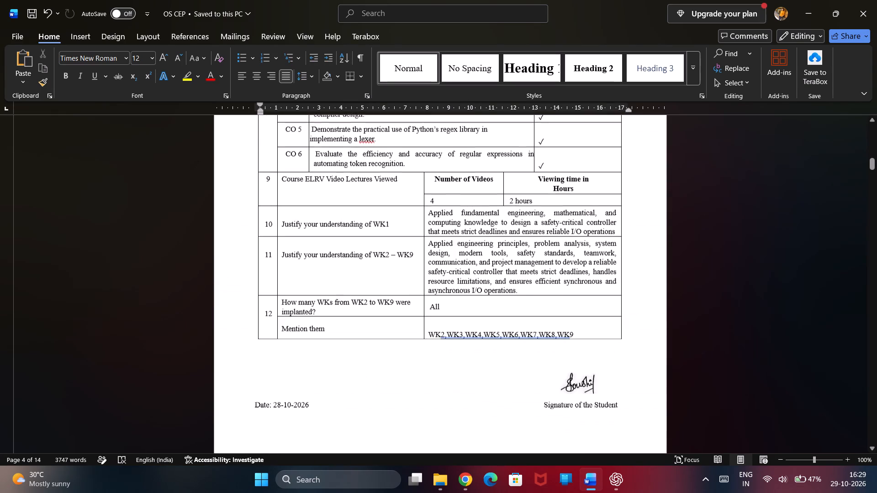
scroll(353, 411, "up", 4)
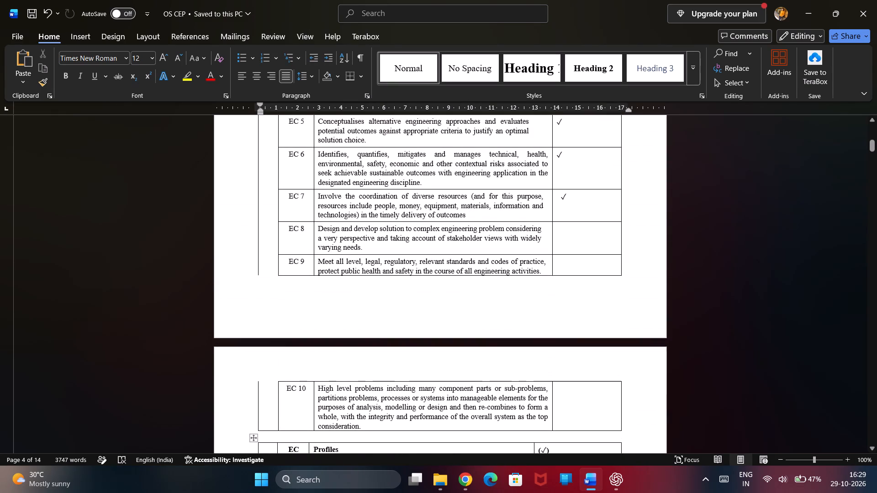
scroll(353, 411, "up", 4)
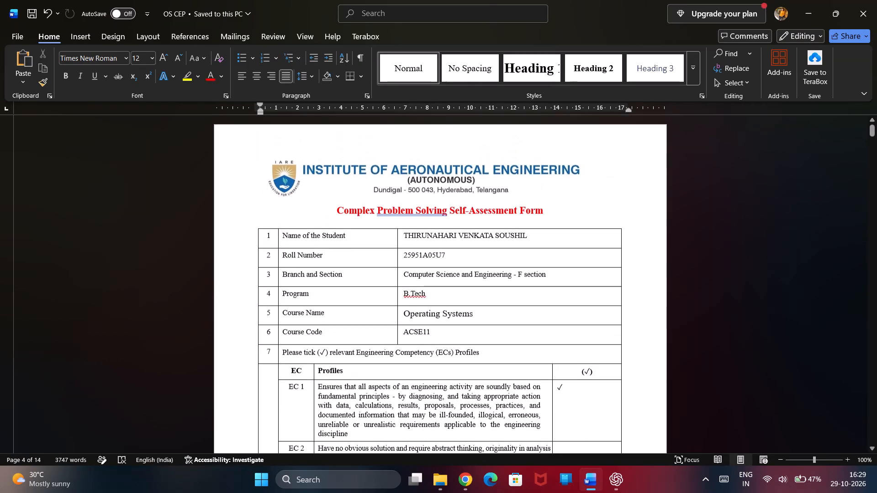
scroll(353, 411, "right", 2)
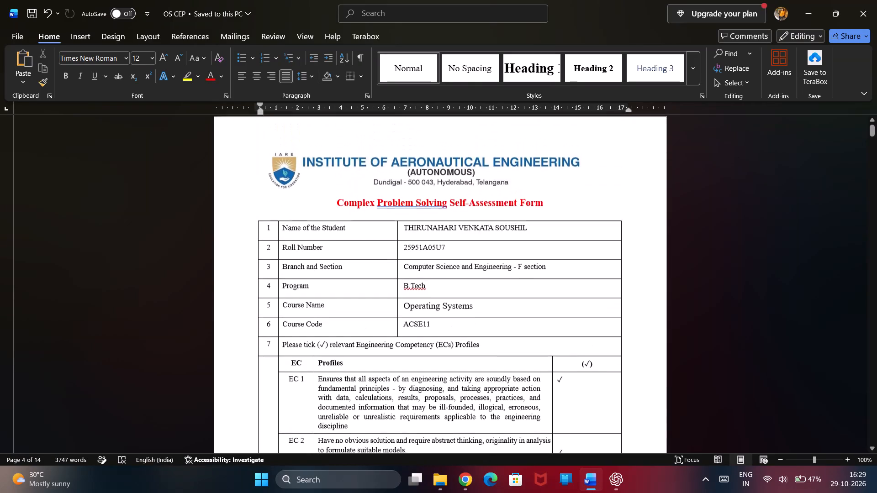
scroll(353, 411, "down", 9)
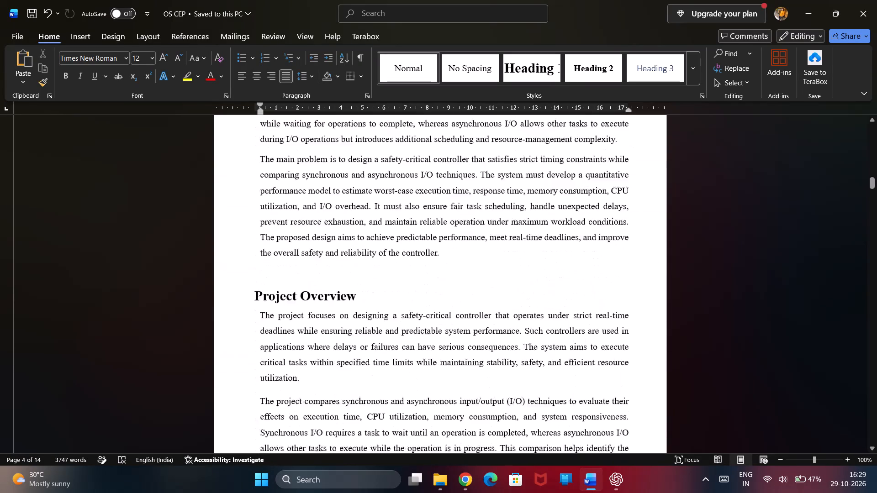
scroll(353, 411, "down", 6)
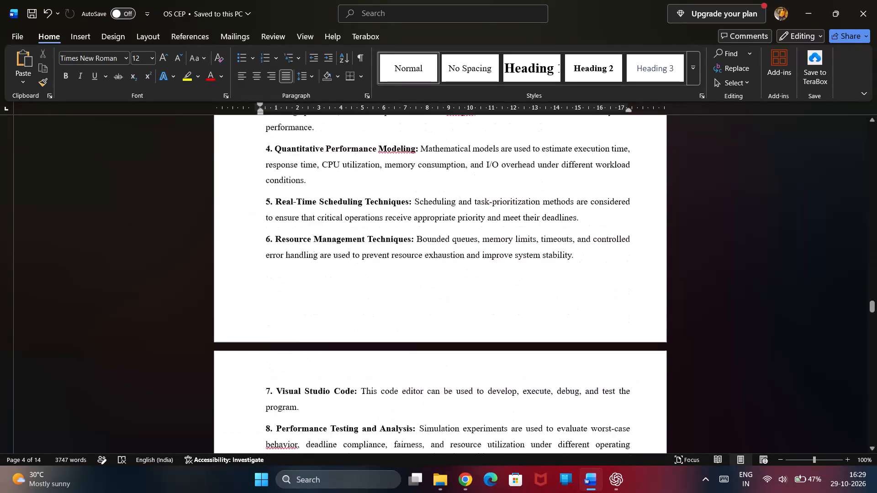
scroll(353, 411, "down", 4)
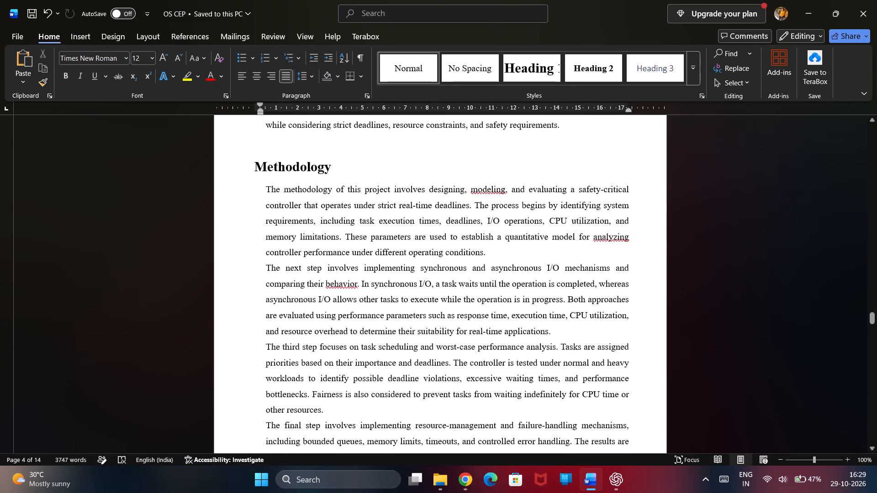
Insert two blank lines above the Workflow Diagram heading to move it onto the flowchart's page, and save the document.
scroll(353, 411, "down", 3)
scroll(353, 411, "up", 1)
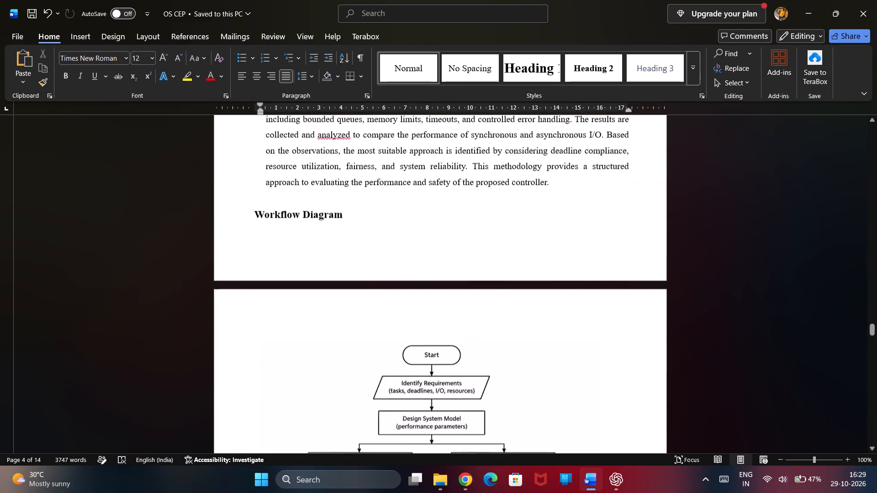
left_click(256, 219)
key("Return")
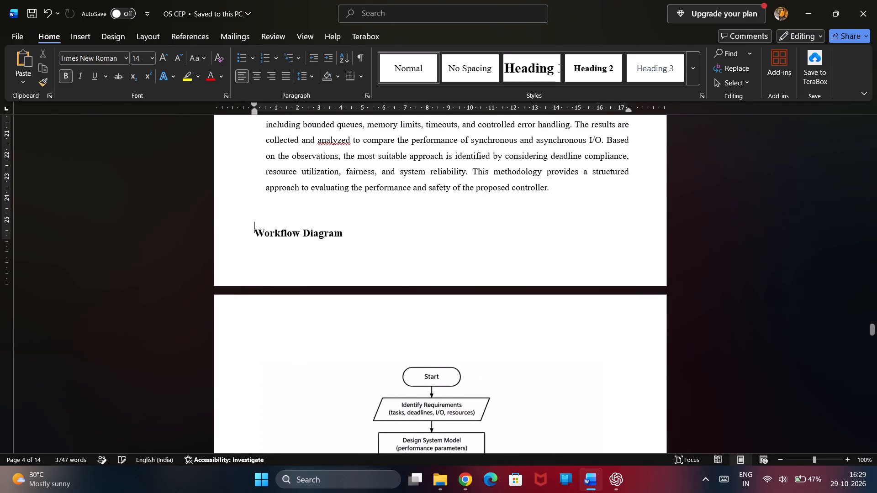
key("Return")
key("ctrl+s")
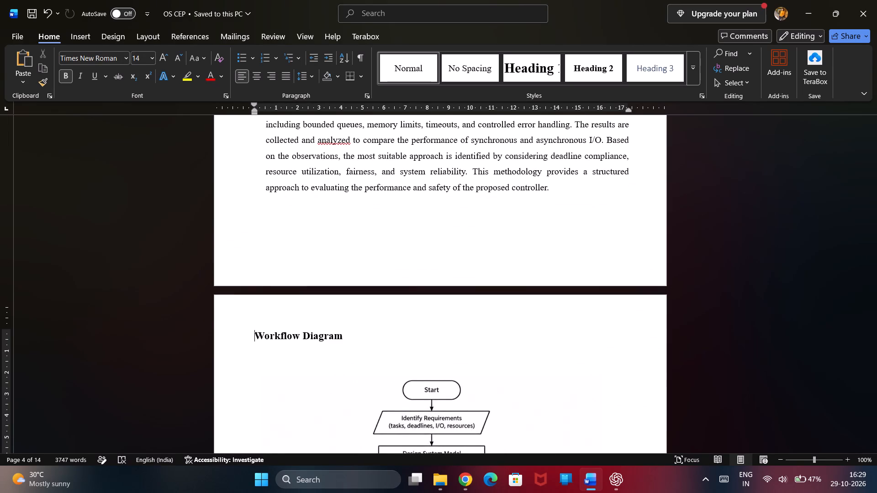
Review the layout of the remaining pages, from the workflow flowchart through Analysis and Performance Summary to the Conclusion.
scroll(256, 219, "down", 5)
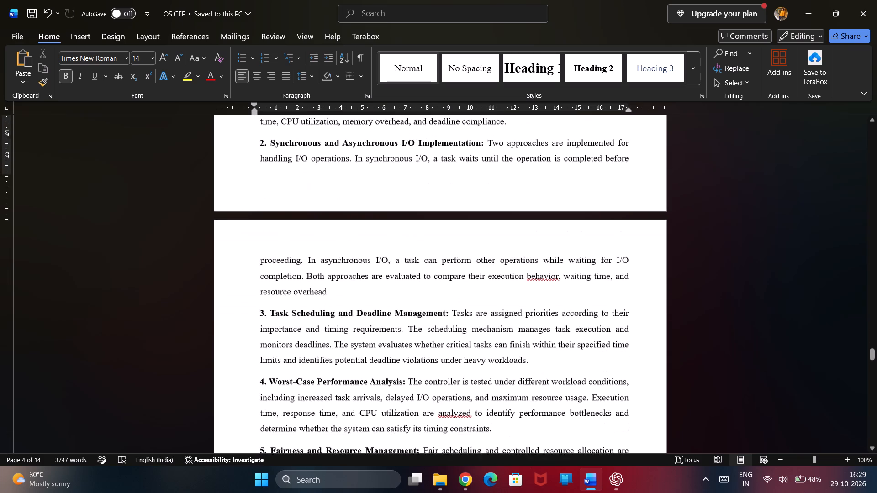
scroll(256, 219, "down", 6)
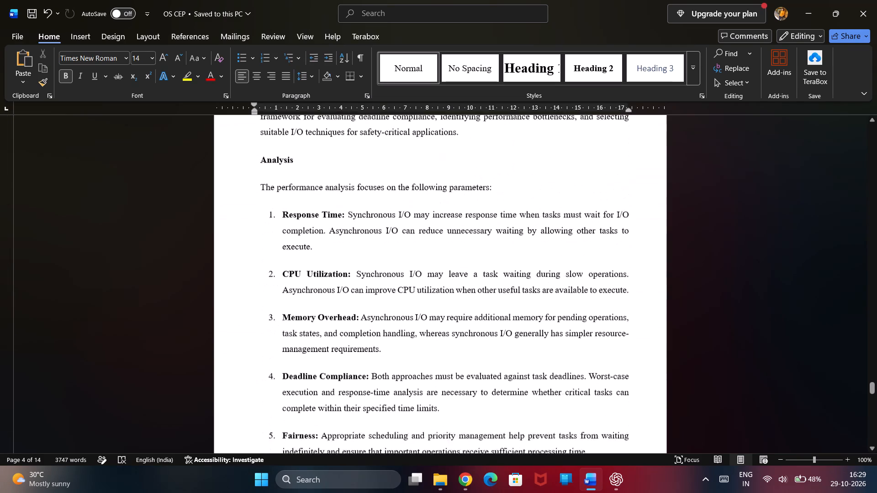
scroll(256, 219, "down", 3)
scroll(256, 219, "up", 2)
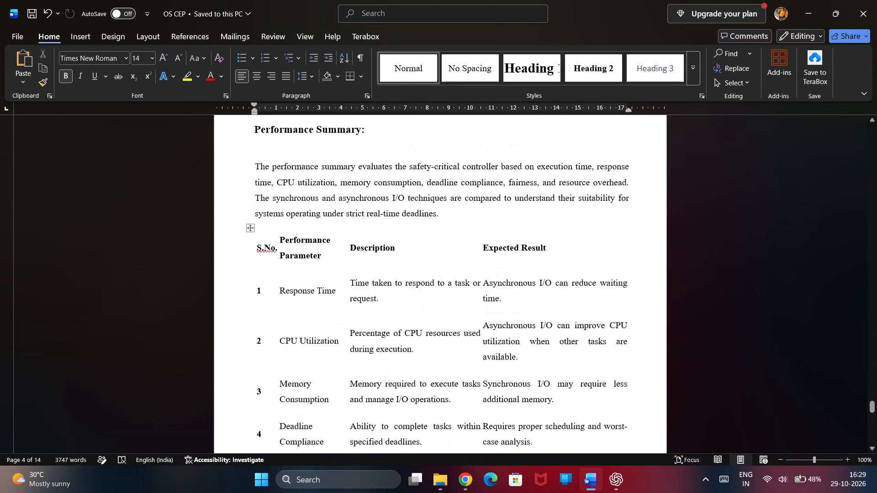
scroll(256, 219, "up", 1)
scroll(256, 219, "down", 1)
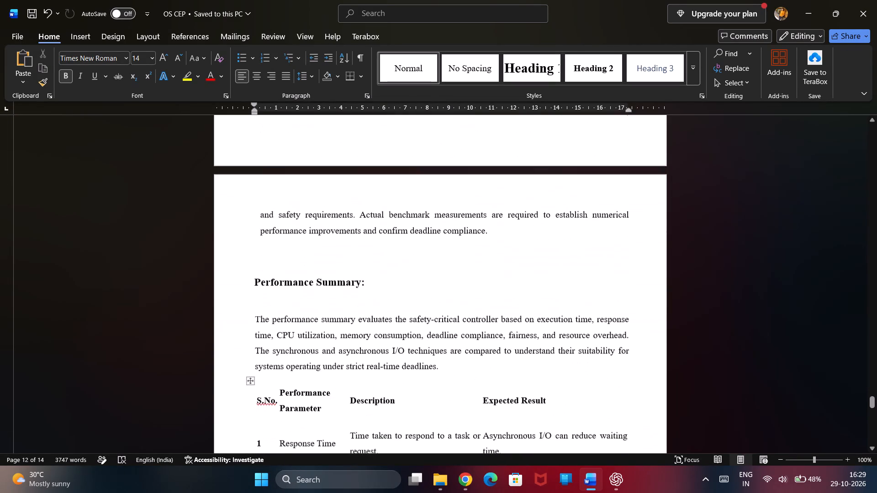
scroll(256, 219, "down", 4)
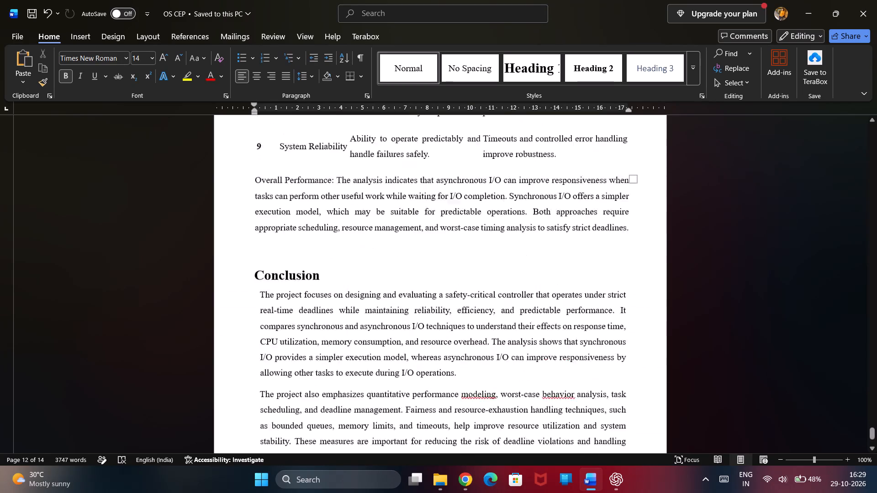
scroll(256, 219, "down", 3)
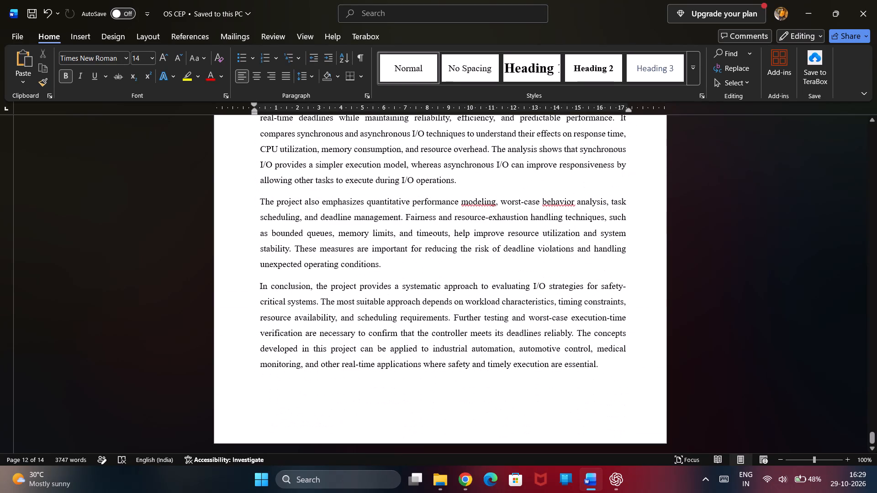
scroll(256, 219, "up", 1)
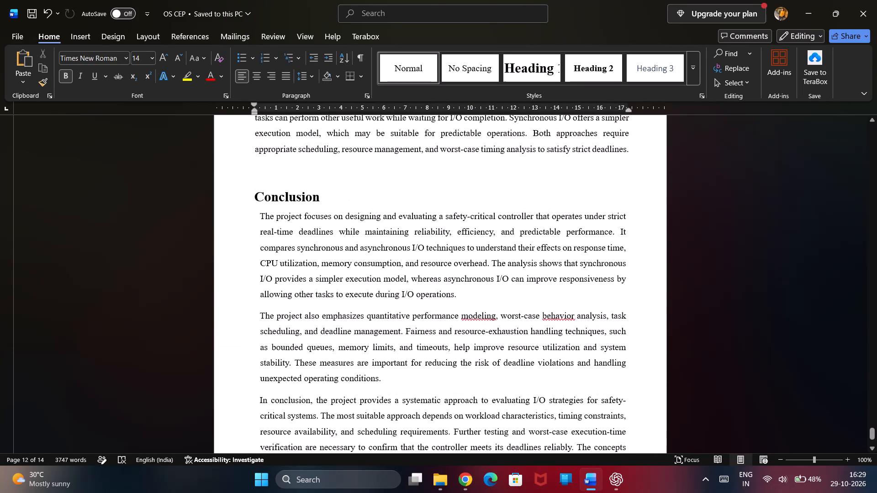
Save the document and save a PDF copy named OS CEP in the SEM III OS folder.
key("ctrl+s")
left_click(26, 38)
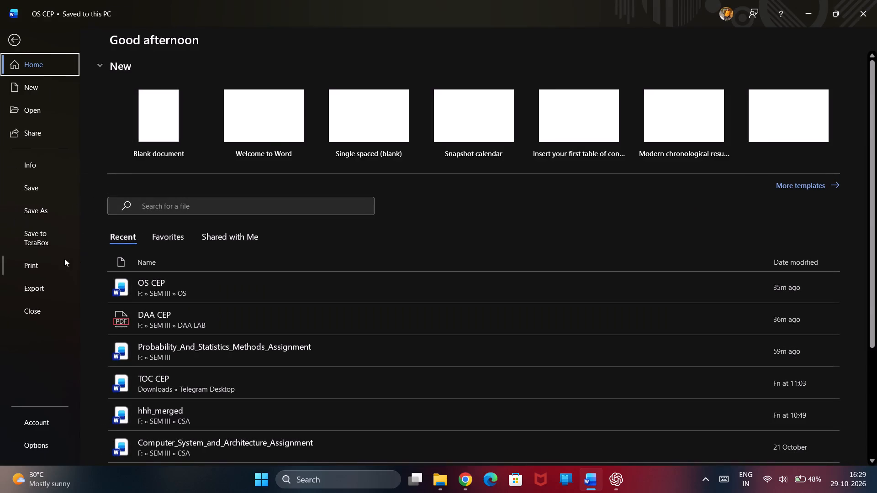
left_click(47, 204)
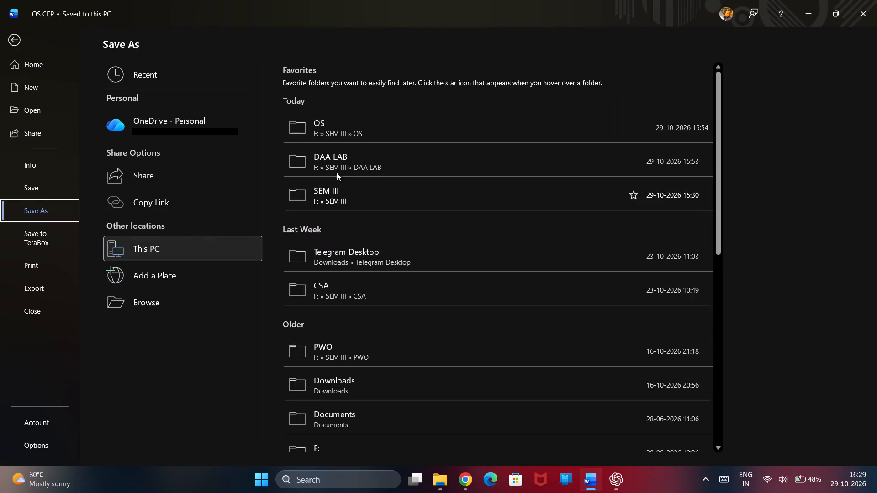
left_click(329, 121)
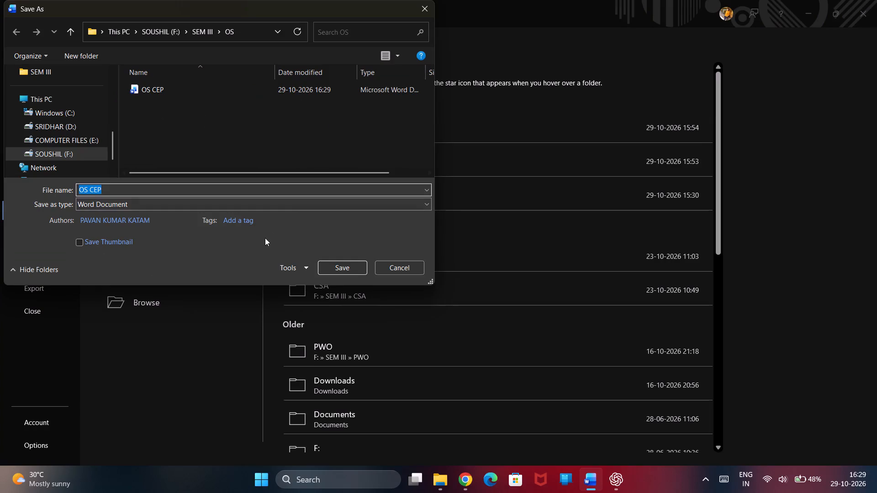
left_click(341, 201)
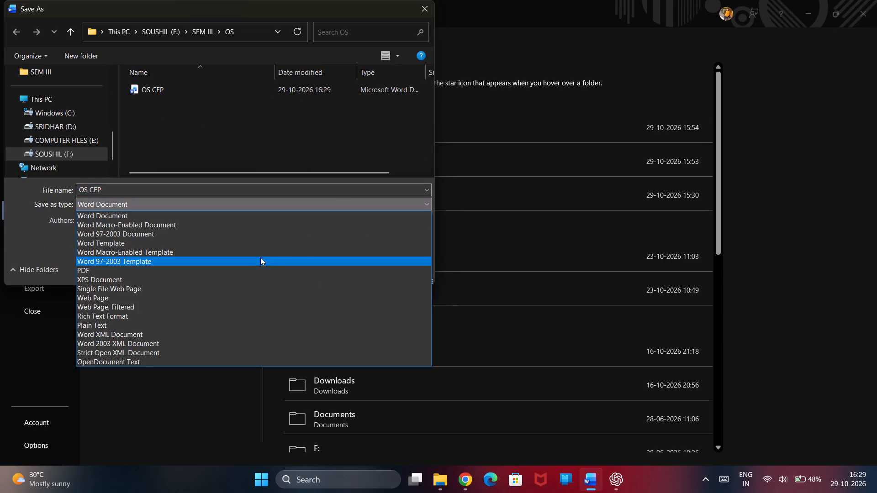
left_click(255, 271)
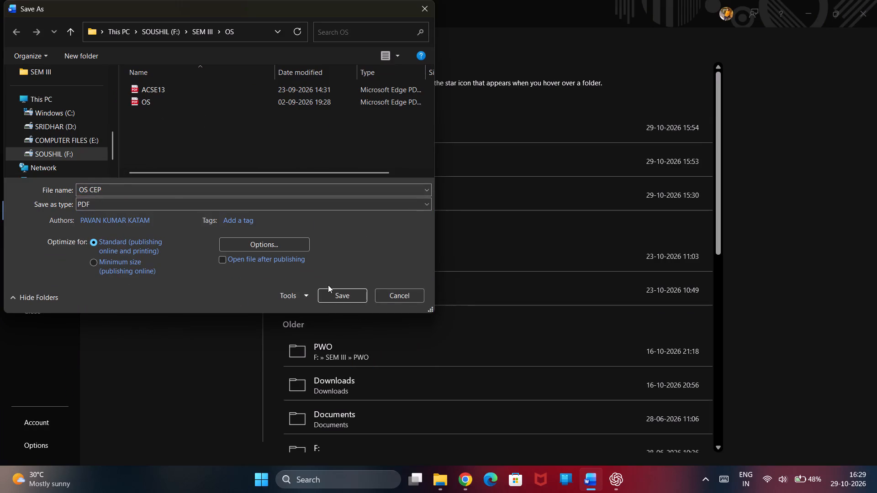
left_click(345, 298)
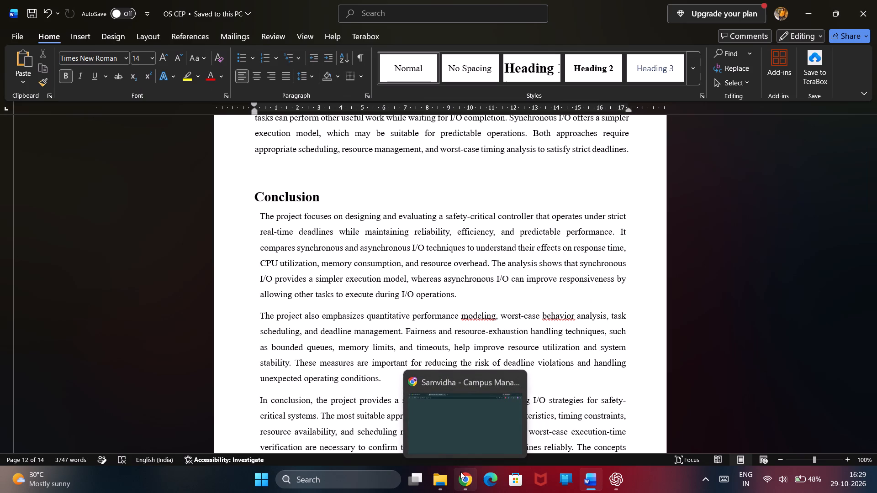
Switch to Chrome and open the AAT-II upload page in the Samvidha campus portal.
left_click(462, 473)
left_click(351, 276)
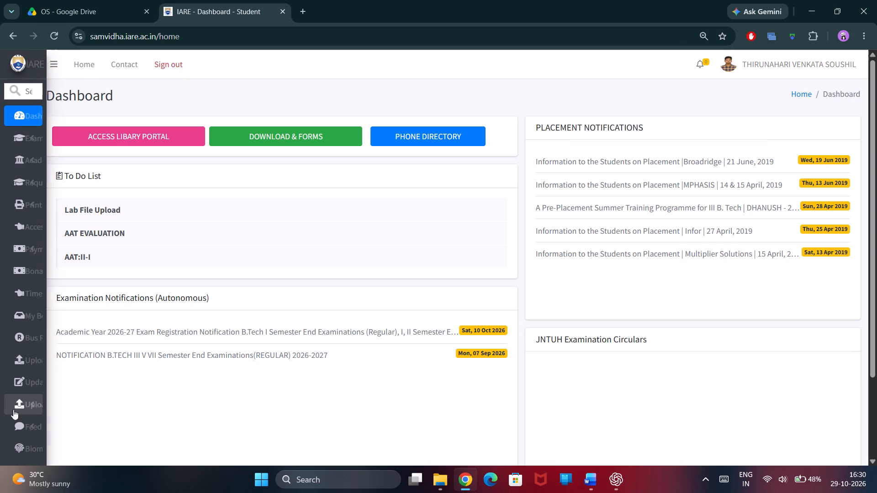
left_click(42, 408)
scroll(42, 408, "down", 2)
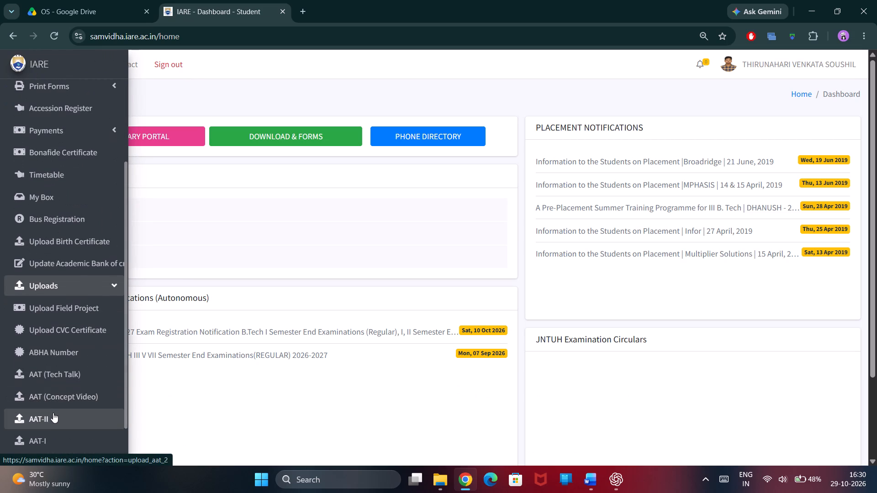
left_click(53, 413)
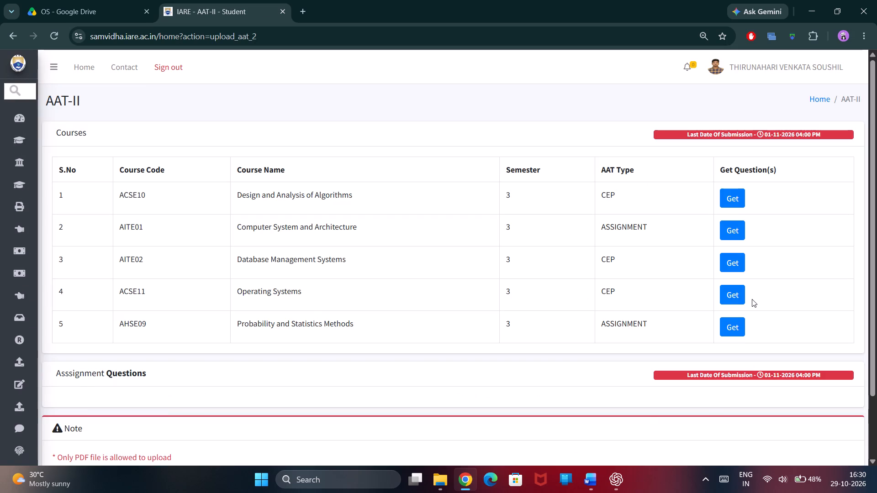
Get the assigned CEP question for Operating Systems (ACSE11) and dismiss the notice.
left_click(730, 297)
left_click(449, 325)
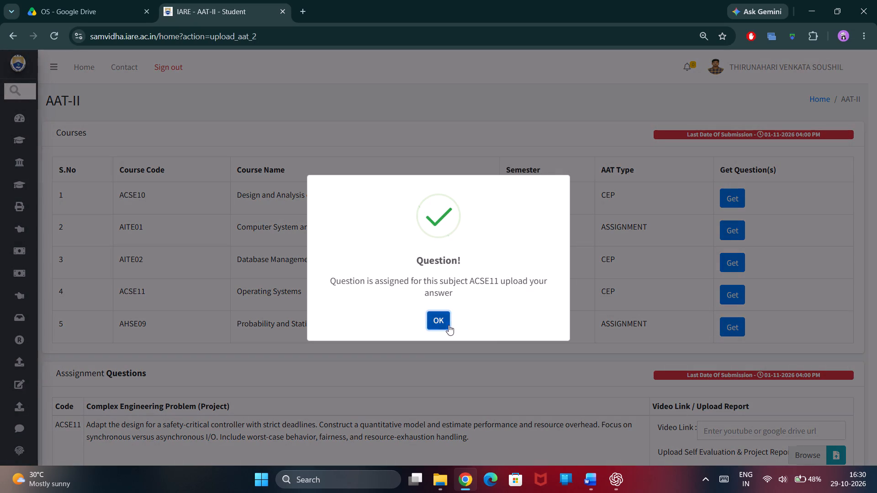
Copy the share link of CEP.mp4 from the Drive OS folder and enter it as the ACSE11 video link.
scroll(449, 325, "down", 1)
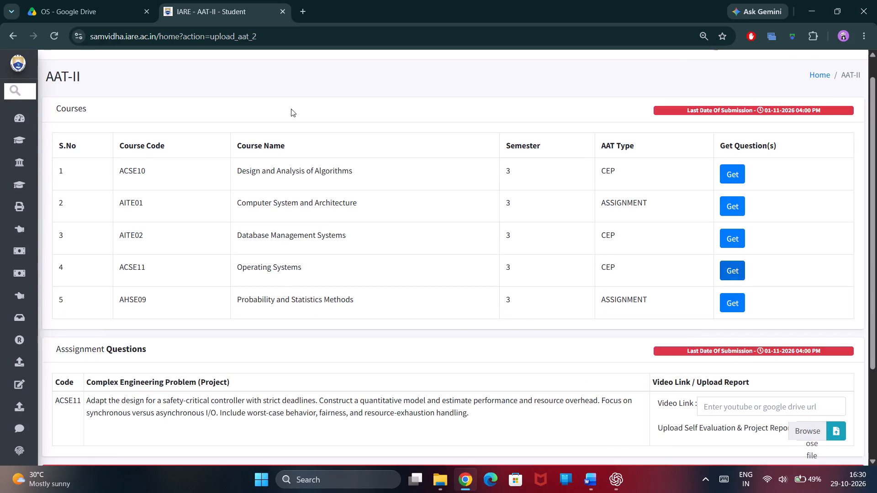
left_click(110, 0)
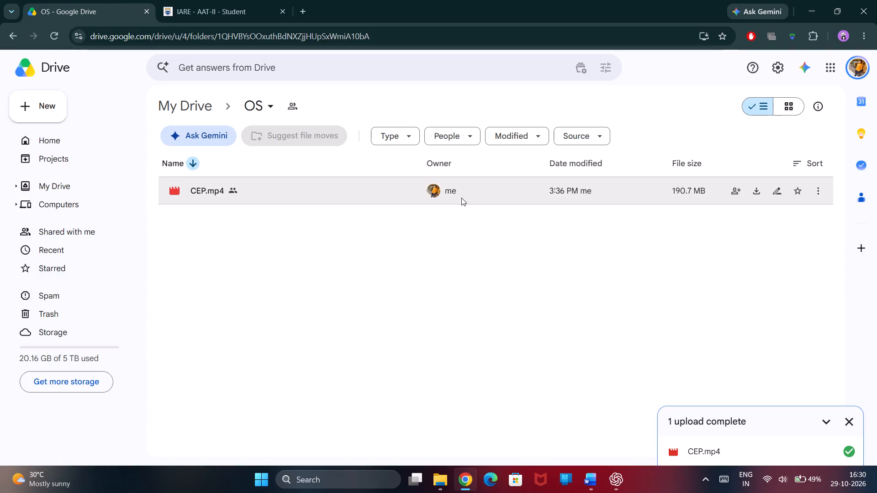
left_click(727, 192)
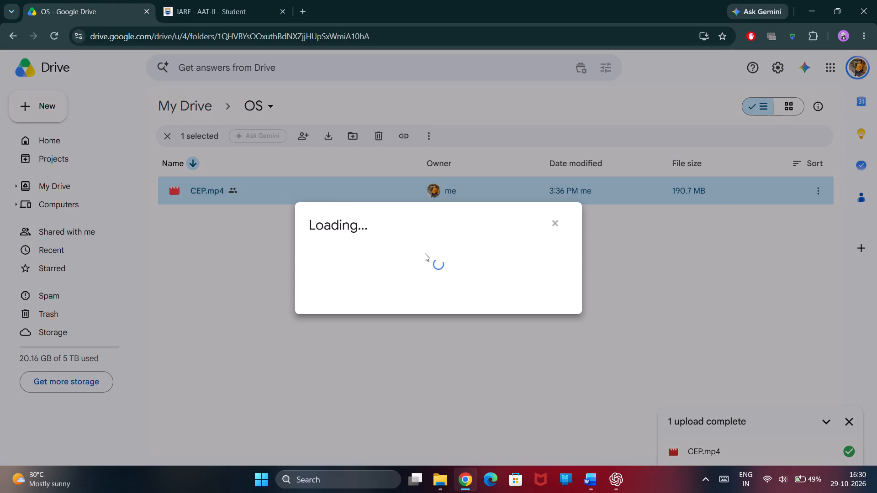
left_click(355, 375)
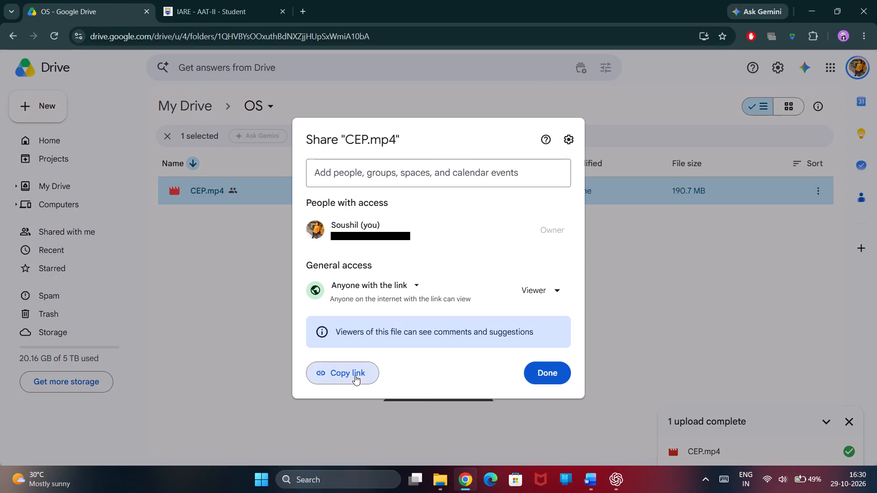
left_click(226, 0)
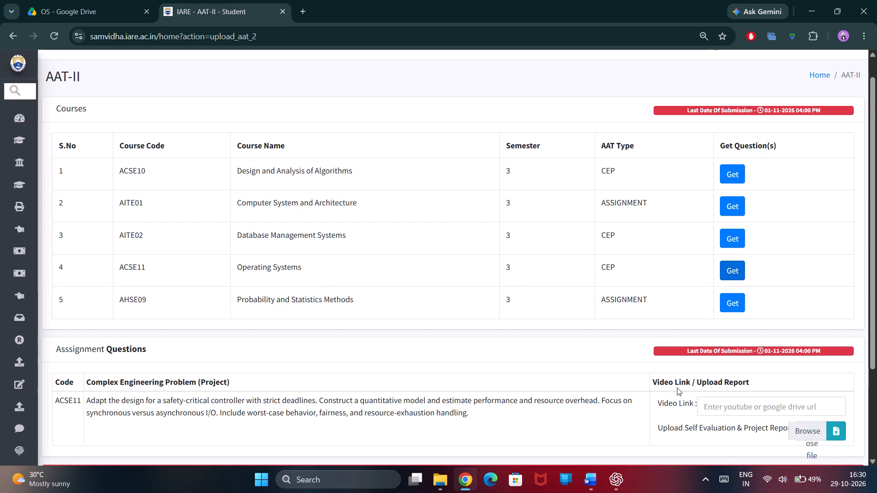
left_click(712, 401)
key("ctrl+v")
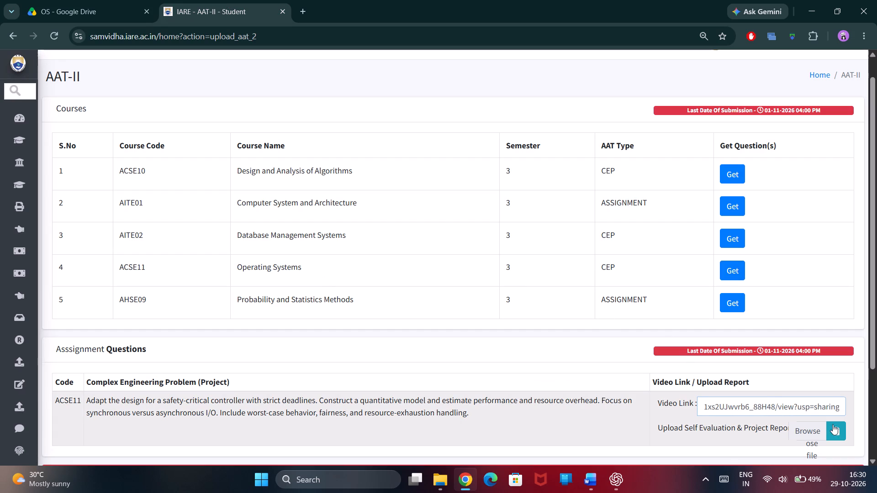
Attach the OS CEP PDF as the ACSE11 self evaluation and project report, submit the answer and dismiss the notice.
left_click(814, 427)
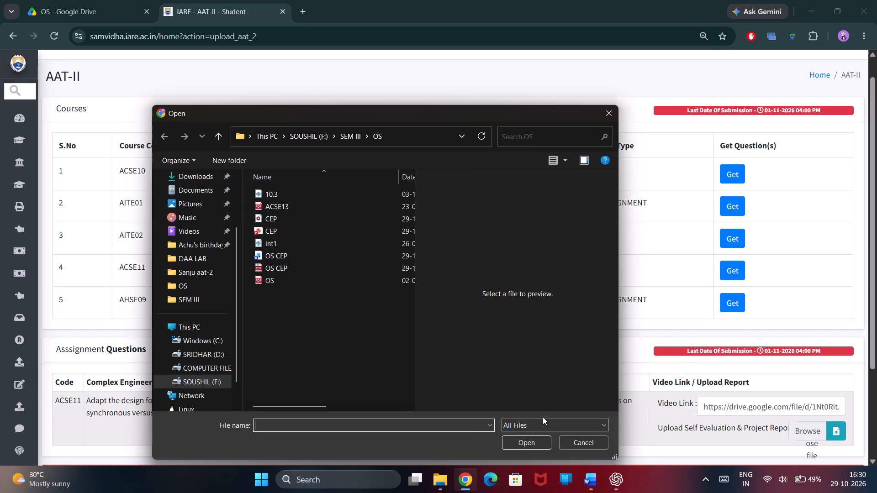
left_click(304, 270)
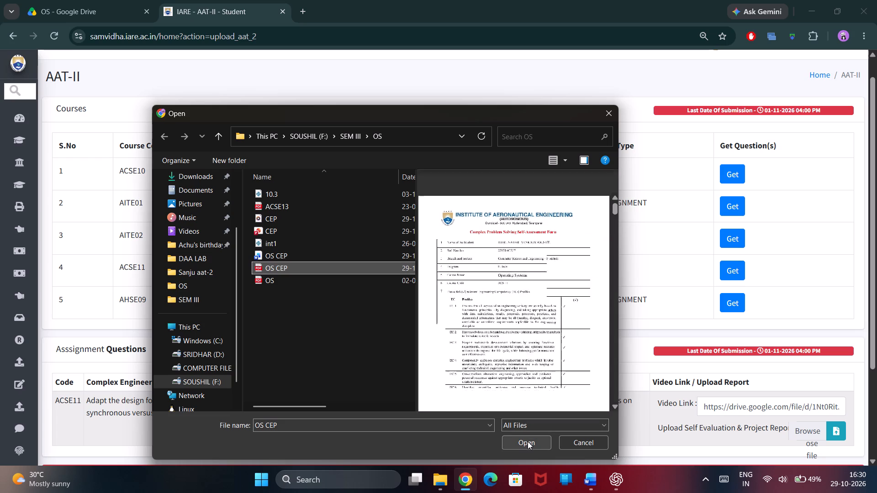
left_click(528, 441)
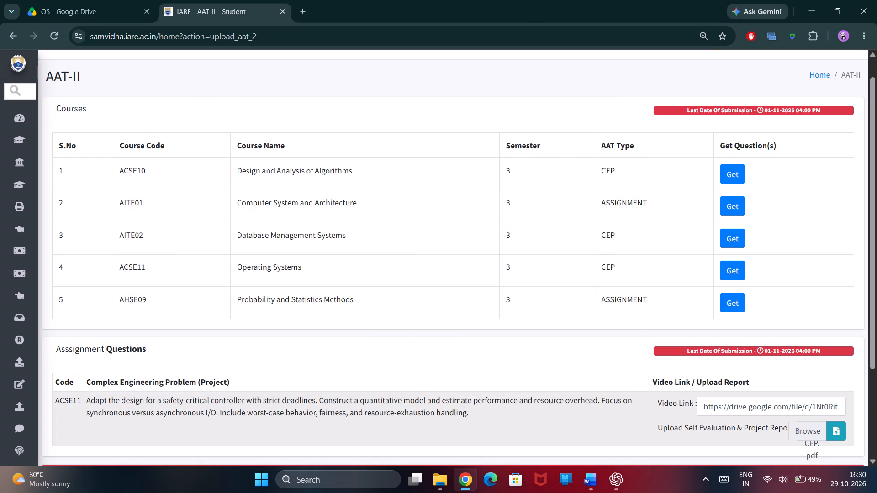
left_click(834, 432)
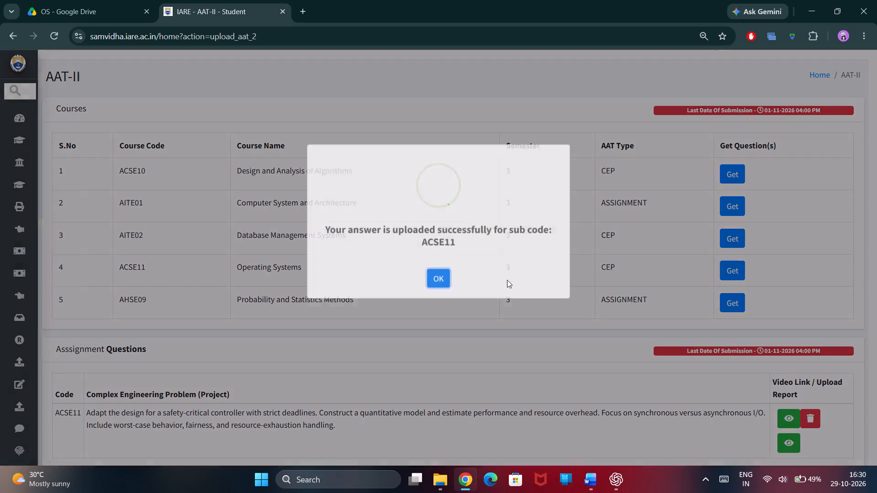
left_click(435, 311)
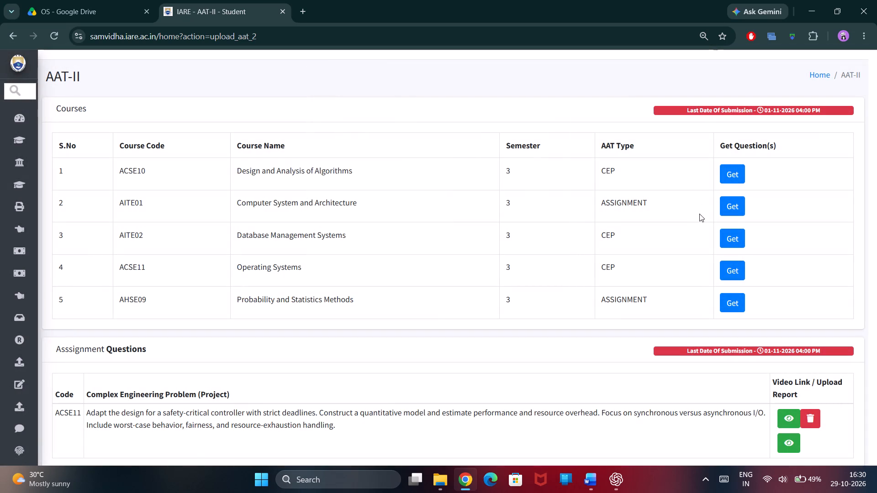
Check the assigned questions and upload entries of all five AAT-II courses, from ACSE10 through AHSE09, dismissing each notice.
left_click(728, 173)
left_click(441, 318)
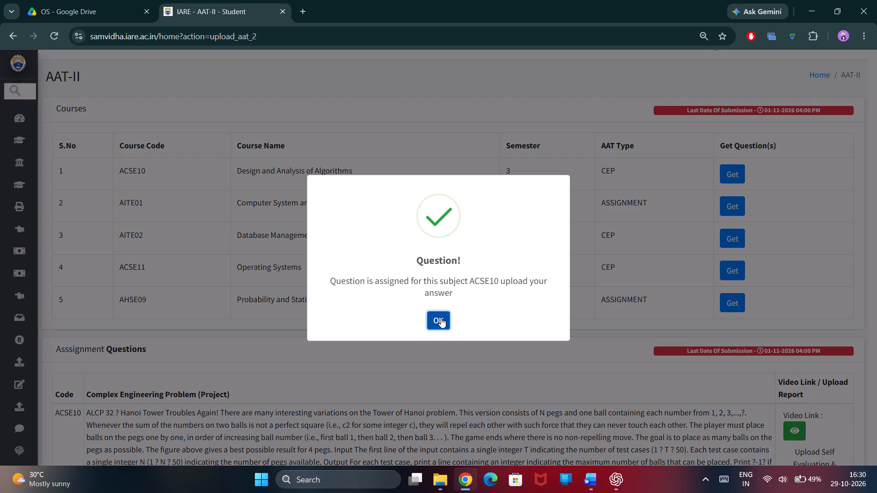
left_click(725, 205)
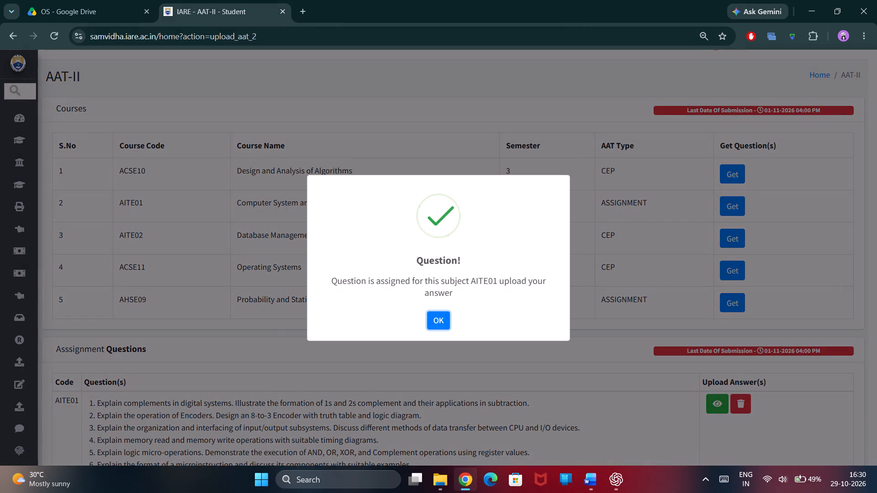
left_click(445, 320)
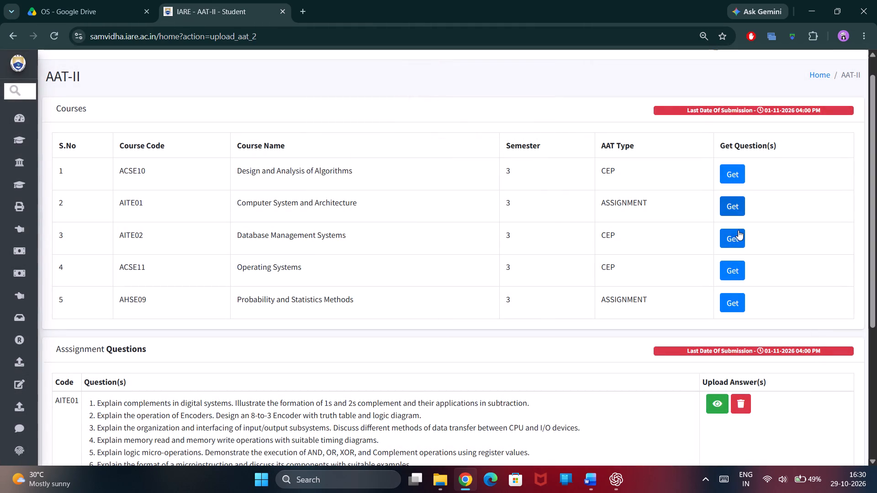
left_click(738, 230)
left_click(433, 329)
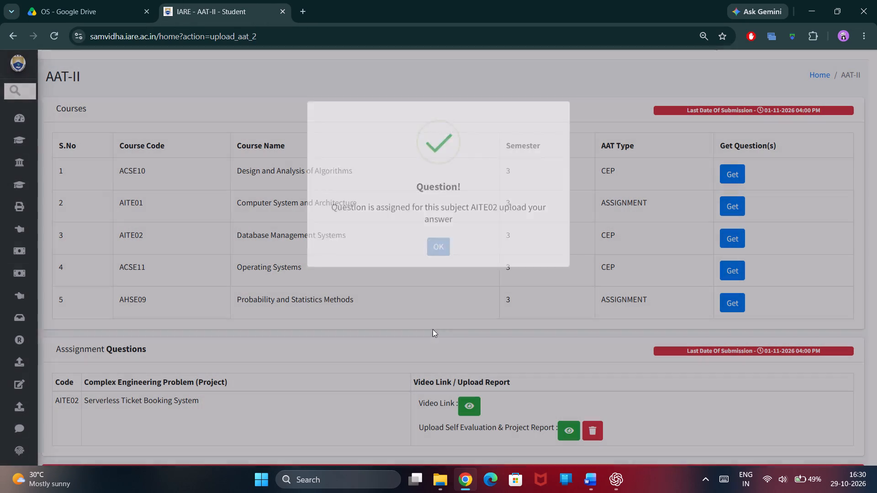
left_click(734, 267)
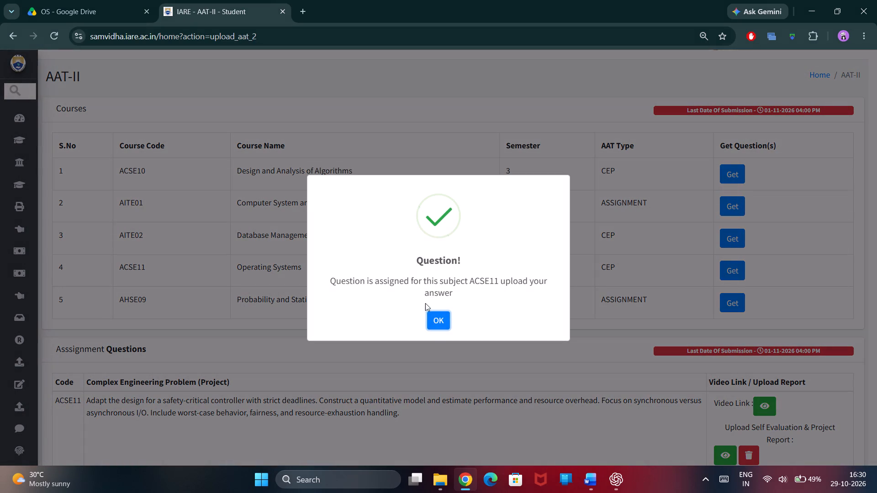
left_click(433, 316)
left_click(726, 303)
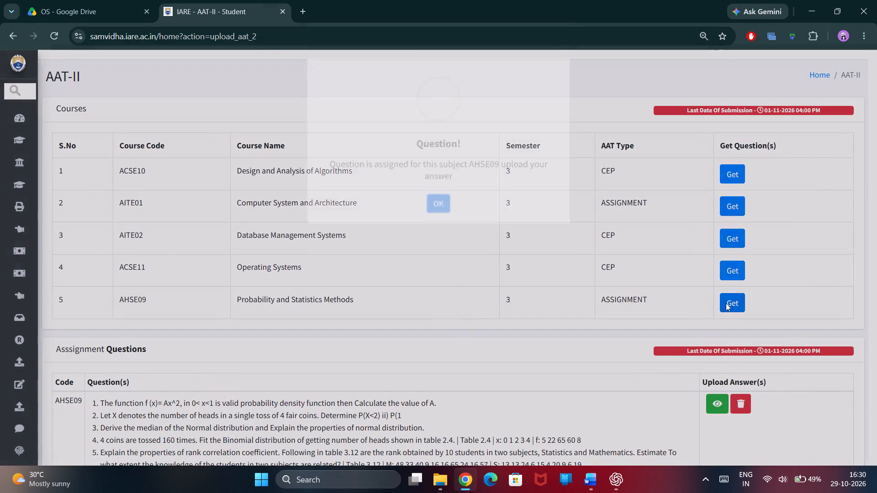
left_click(439, 319)
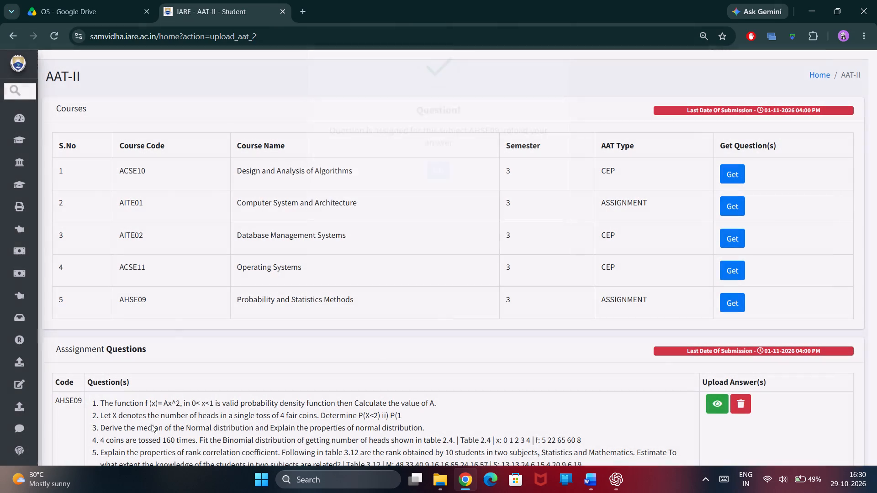
scroll(150, 423, "down", 3)
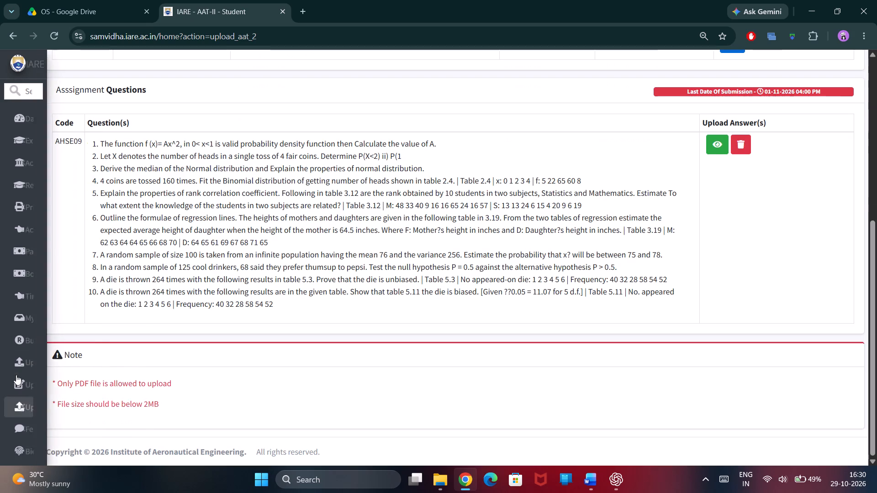
Open the Biometric attendance report in the Samvidha portal.
left_click(52, 405)
scroll(52, 405, "down", 1)
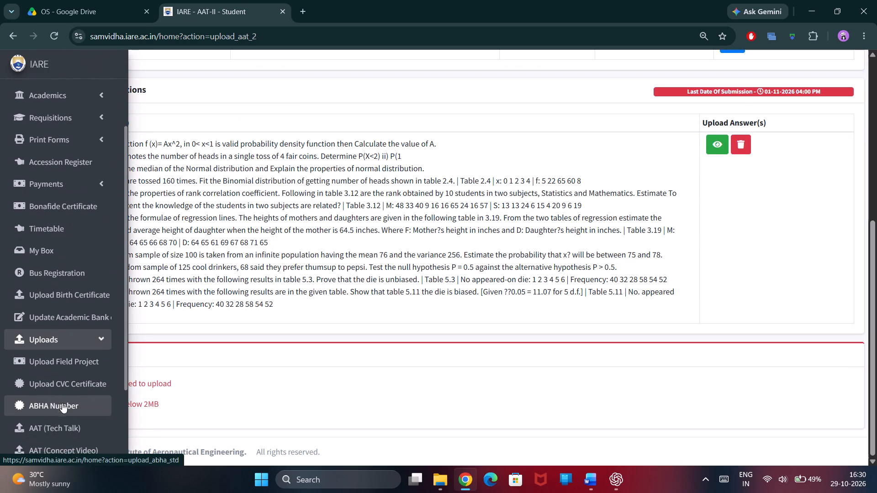
scroll(64, 432, "down", 1)
scroll(74, 393, "down", 2)
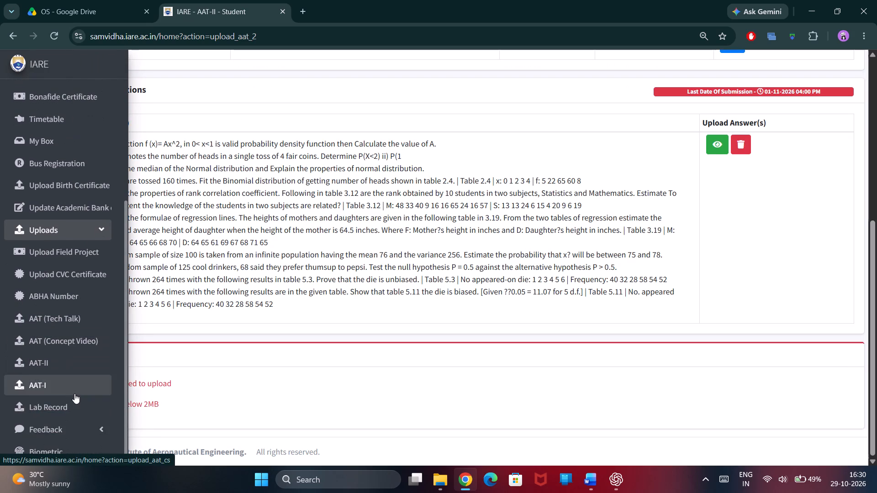
left_click(74, 431)
left_click(74, 431)
scroll(74, 431, "down", 1)
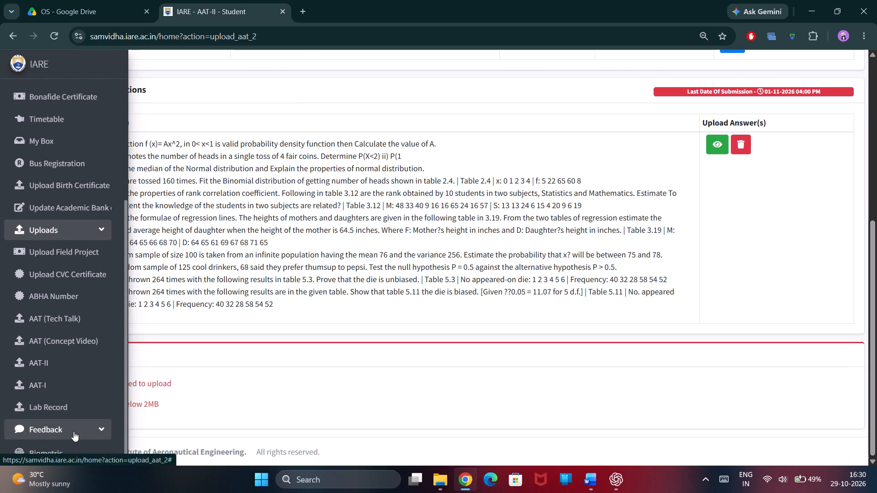
scroll(74, 431, "down", 1)
left_click(68, 450)
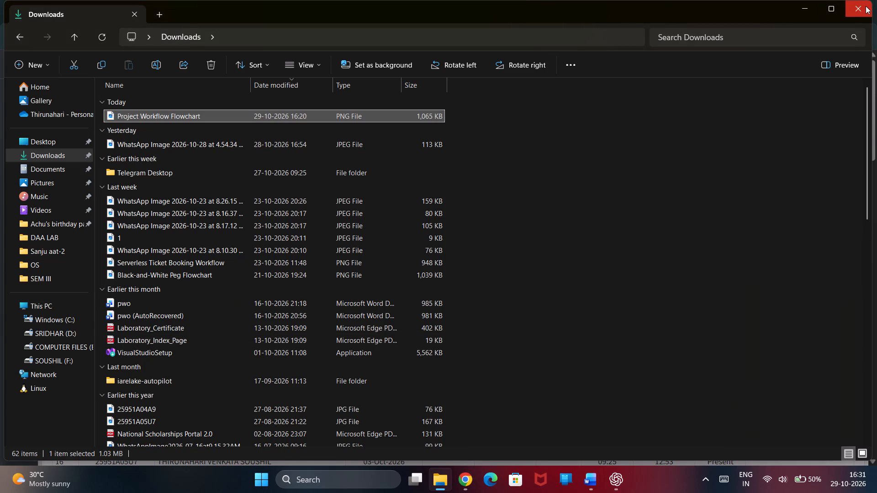
Close the File Explorer window showing the Downloads folder.
left_click(866, 6)
Search Windows for the Kuro app and launch it.
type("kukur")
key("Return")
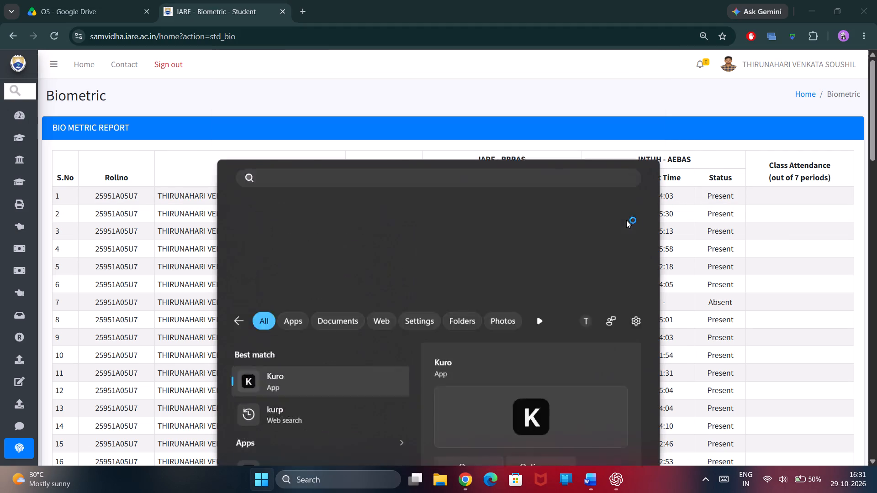